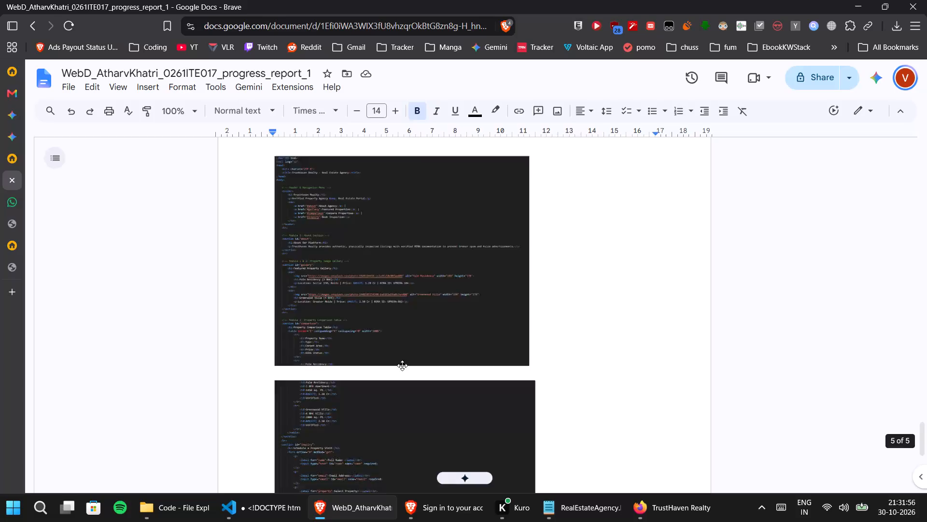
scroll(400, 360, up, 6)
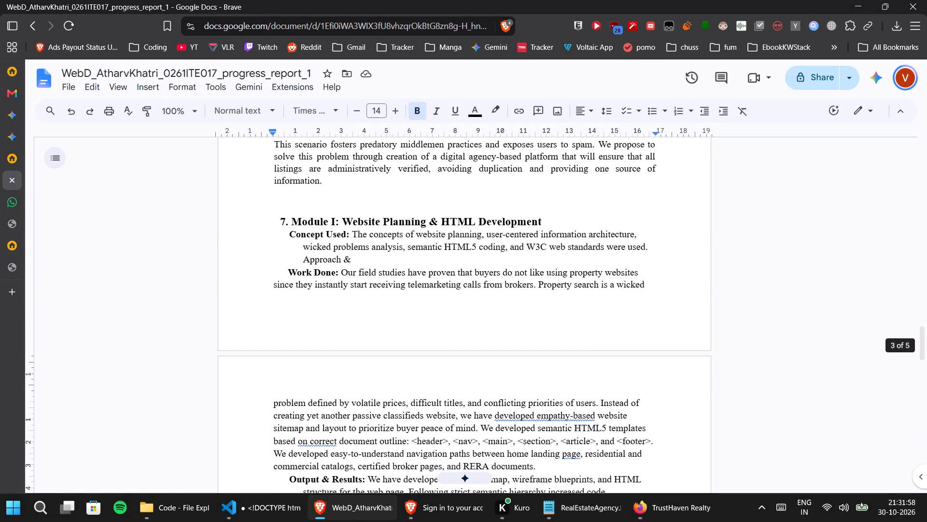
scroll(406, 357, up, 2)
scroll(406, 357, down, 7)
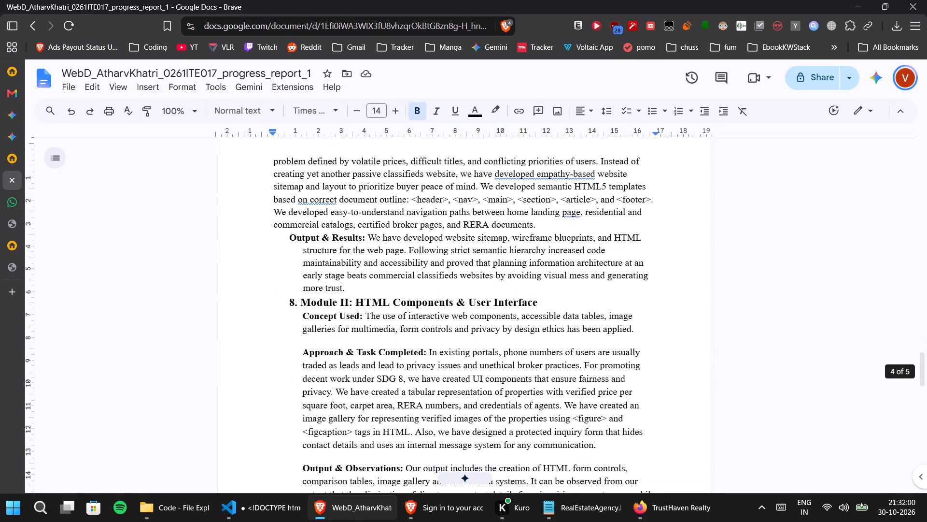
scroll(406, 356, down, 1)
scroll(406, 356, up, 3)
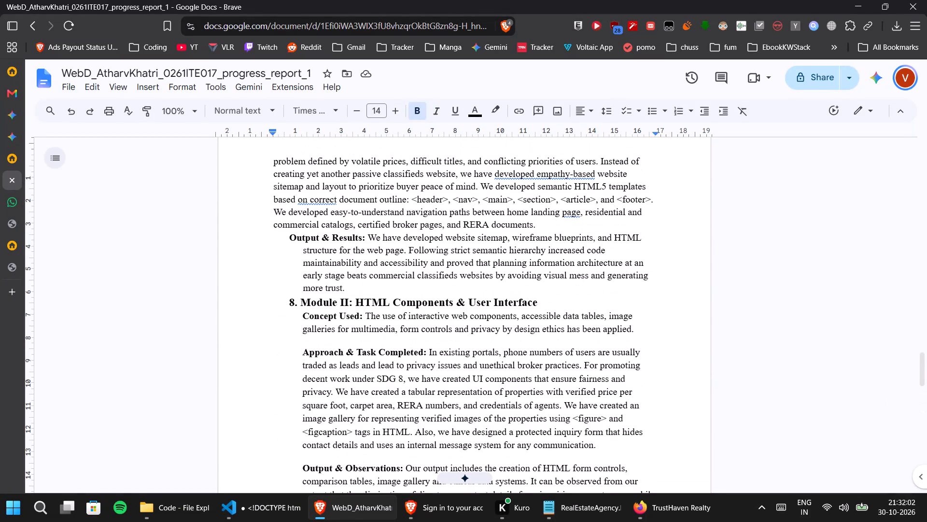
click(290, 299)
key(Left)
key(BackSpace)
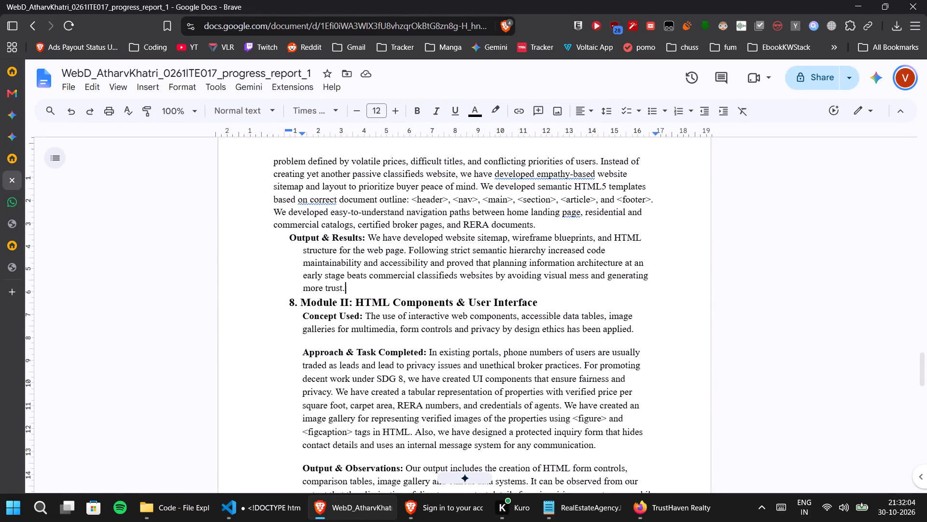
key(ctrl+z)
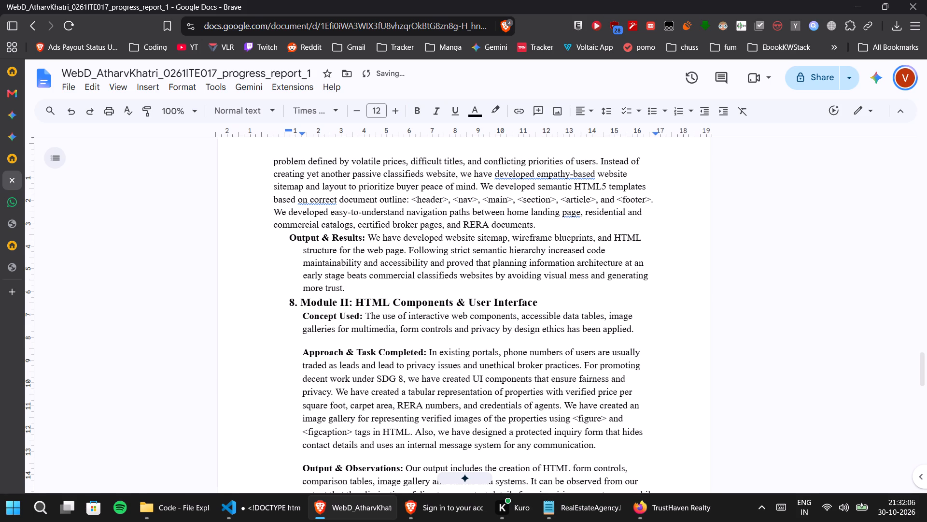
Remove the indent from the "8. Module II: HTML Components & User Interface" heading and insert a blank line above it.
click(288, 302)
key(BackSpace)
key(BackSpace)
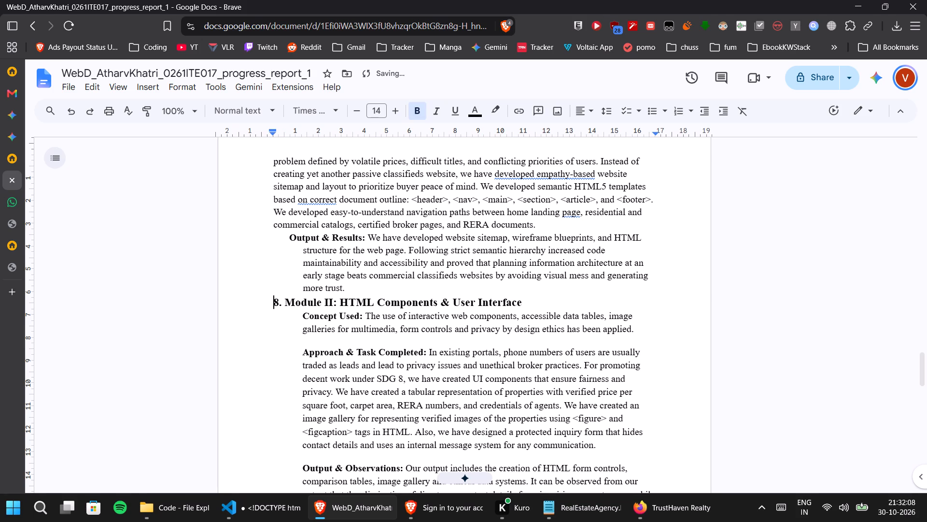
key(Return)
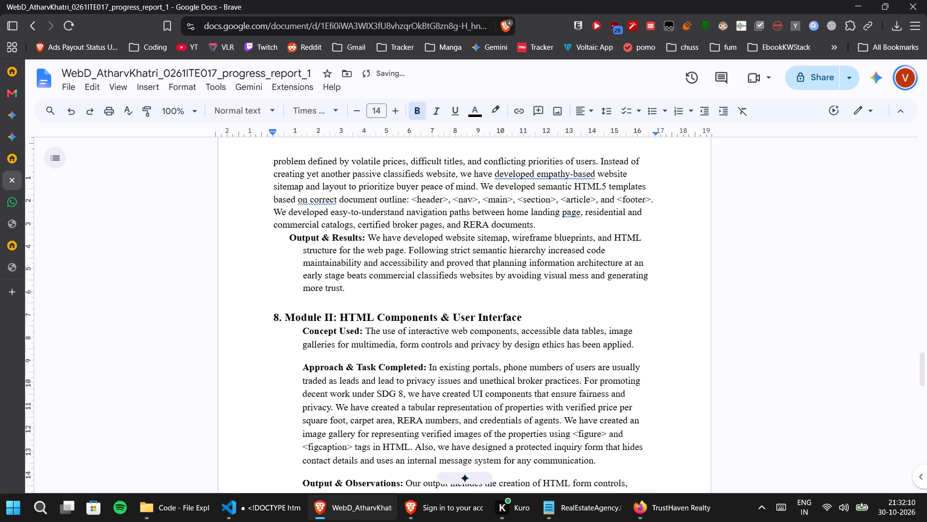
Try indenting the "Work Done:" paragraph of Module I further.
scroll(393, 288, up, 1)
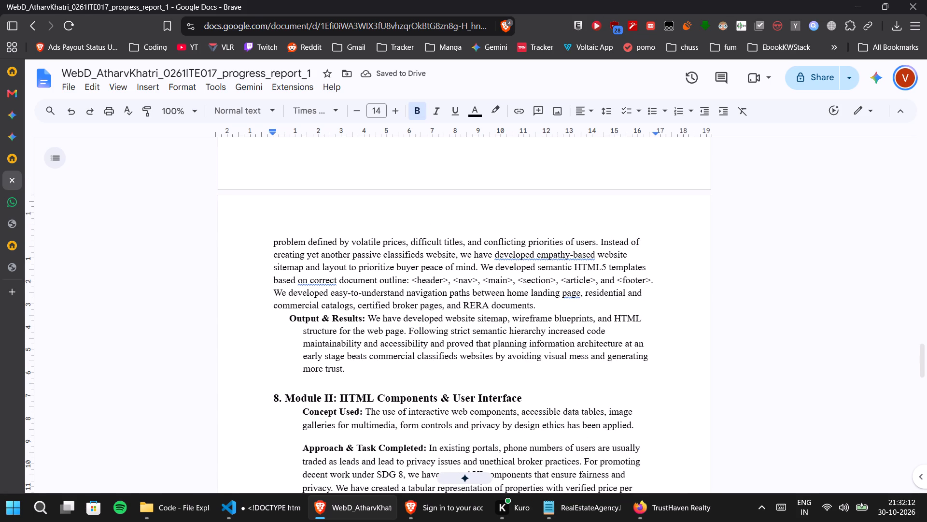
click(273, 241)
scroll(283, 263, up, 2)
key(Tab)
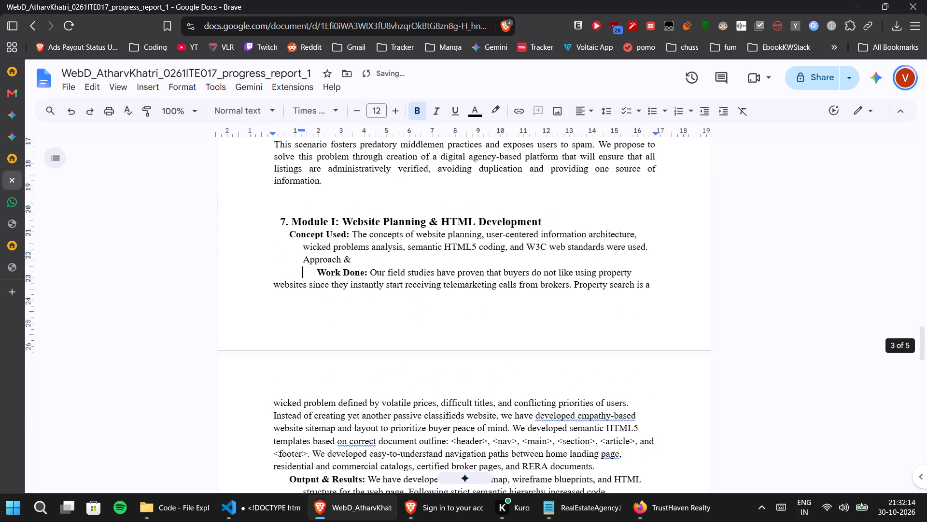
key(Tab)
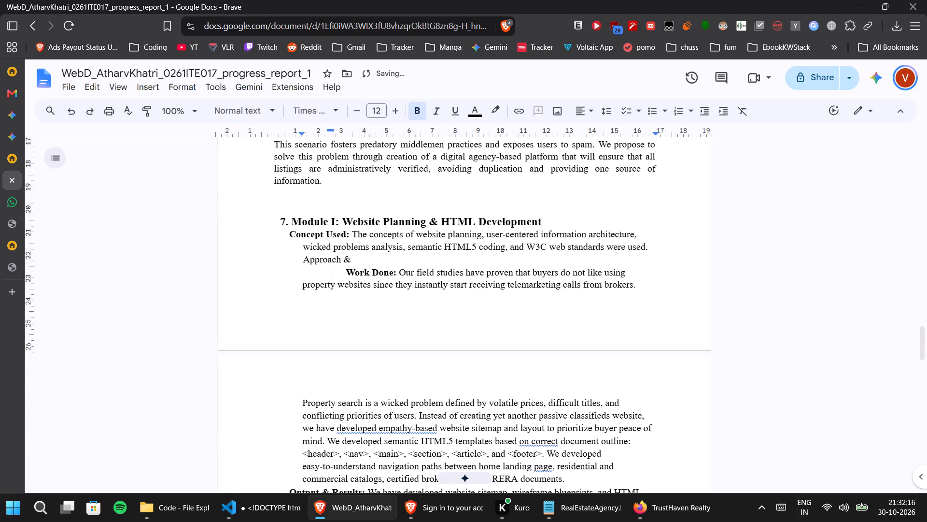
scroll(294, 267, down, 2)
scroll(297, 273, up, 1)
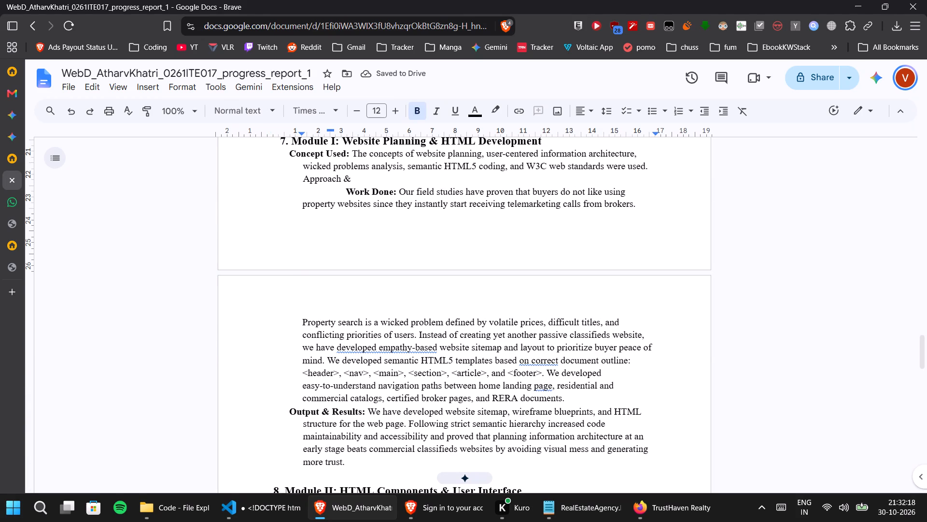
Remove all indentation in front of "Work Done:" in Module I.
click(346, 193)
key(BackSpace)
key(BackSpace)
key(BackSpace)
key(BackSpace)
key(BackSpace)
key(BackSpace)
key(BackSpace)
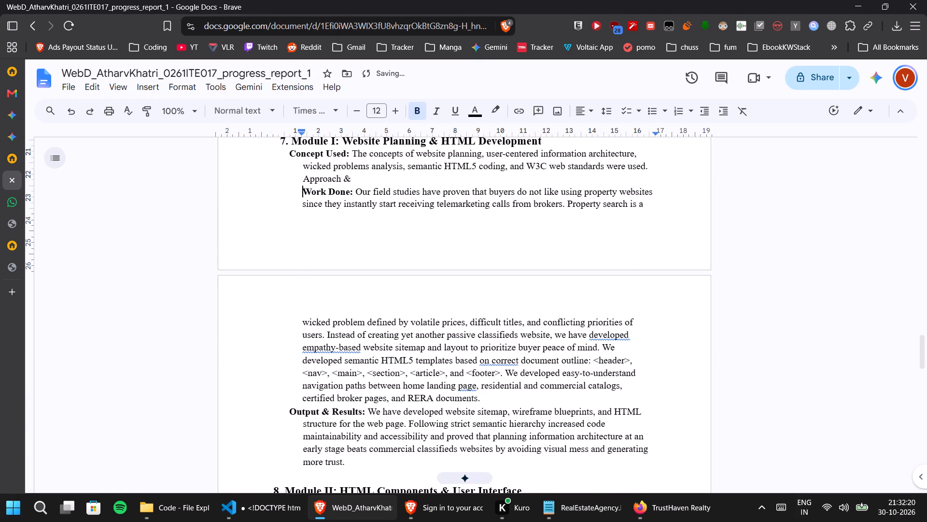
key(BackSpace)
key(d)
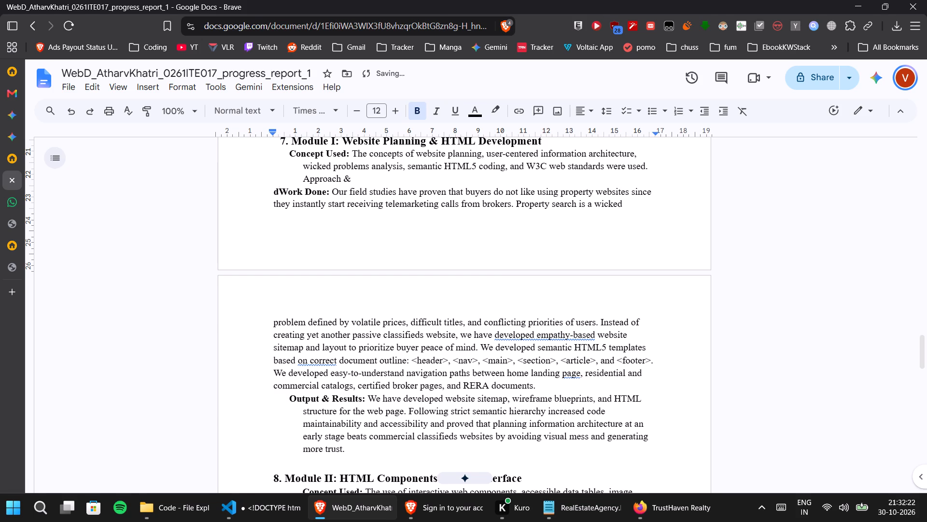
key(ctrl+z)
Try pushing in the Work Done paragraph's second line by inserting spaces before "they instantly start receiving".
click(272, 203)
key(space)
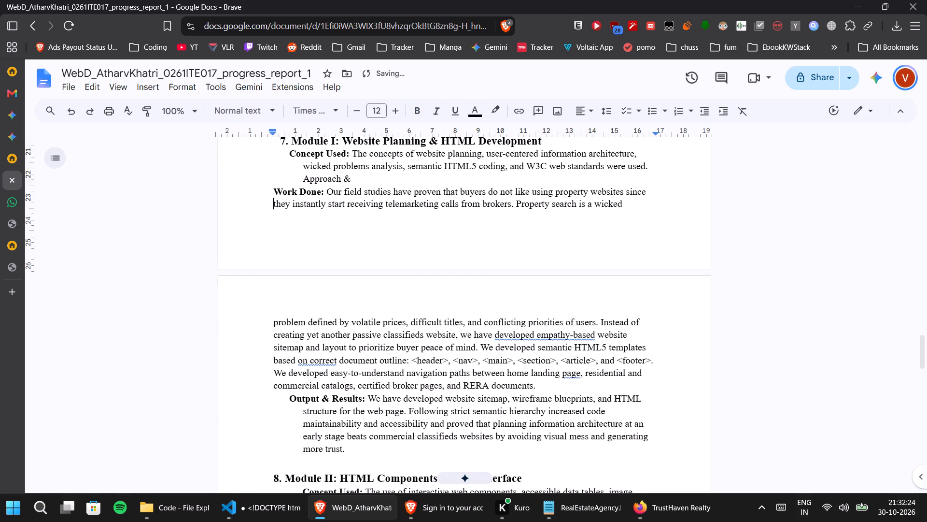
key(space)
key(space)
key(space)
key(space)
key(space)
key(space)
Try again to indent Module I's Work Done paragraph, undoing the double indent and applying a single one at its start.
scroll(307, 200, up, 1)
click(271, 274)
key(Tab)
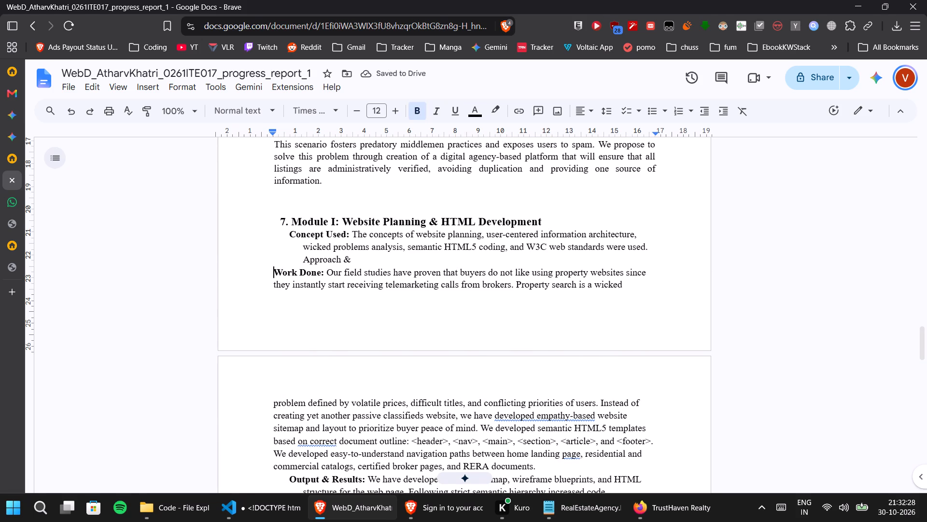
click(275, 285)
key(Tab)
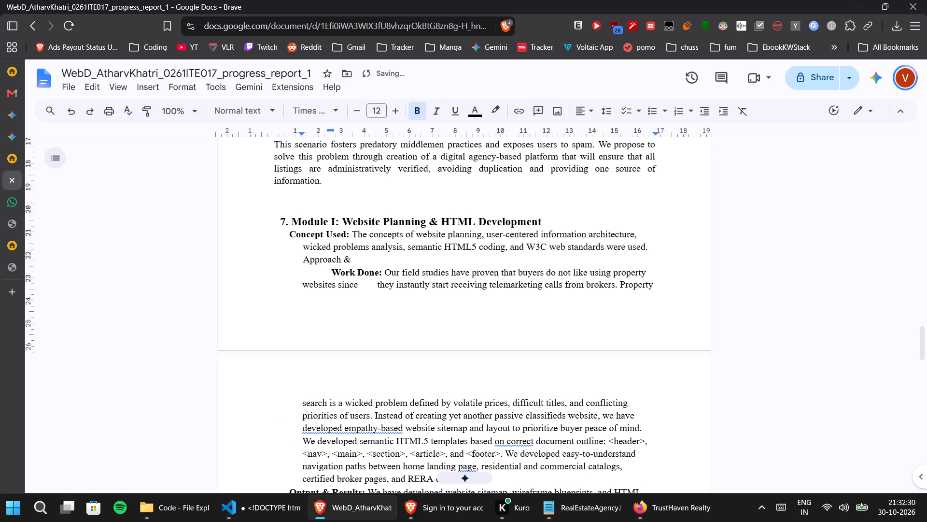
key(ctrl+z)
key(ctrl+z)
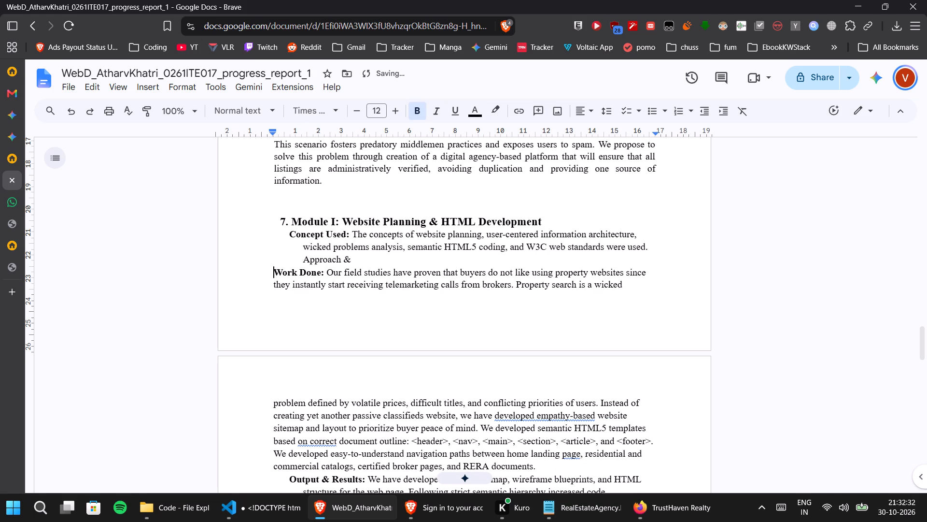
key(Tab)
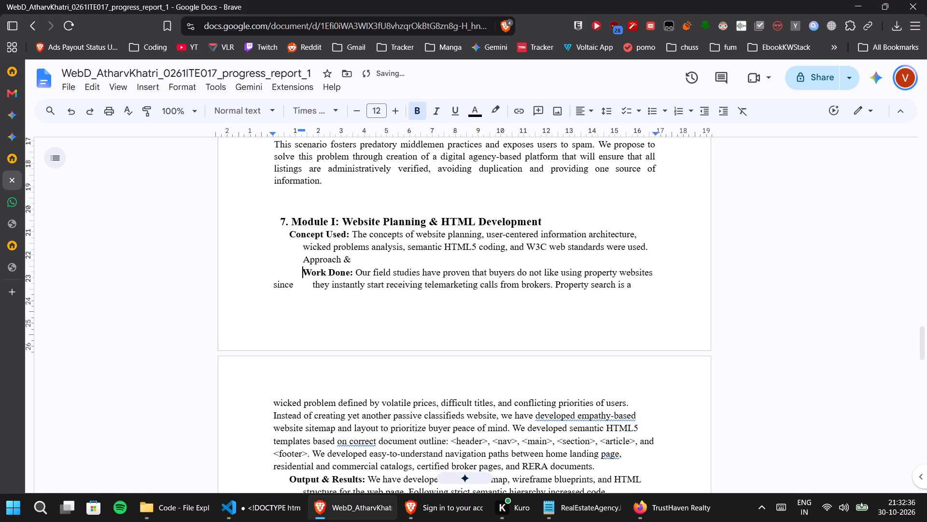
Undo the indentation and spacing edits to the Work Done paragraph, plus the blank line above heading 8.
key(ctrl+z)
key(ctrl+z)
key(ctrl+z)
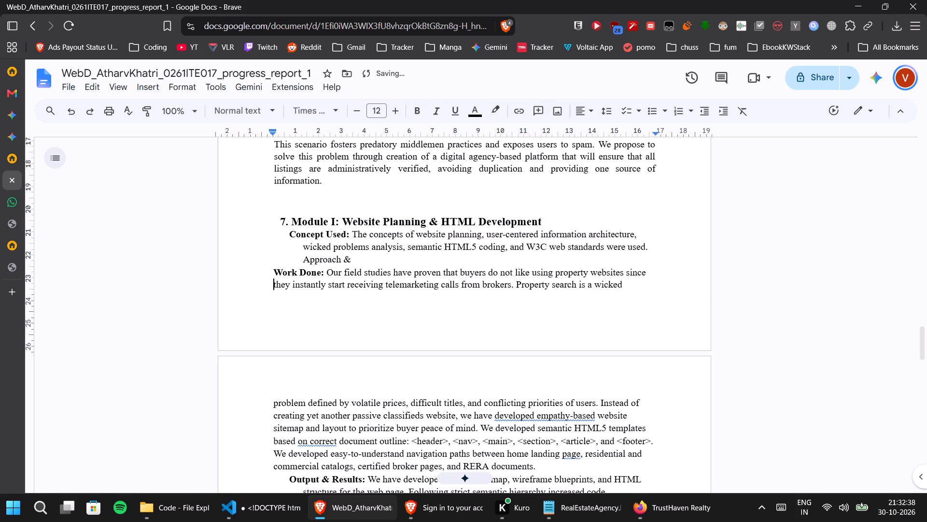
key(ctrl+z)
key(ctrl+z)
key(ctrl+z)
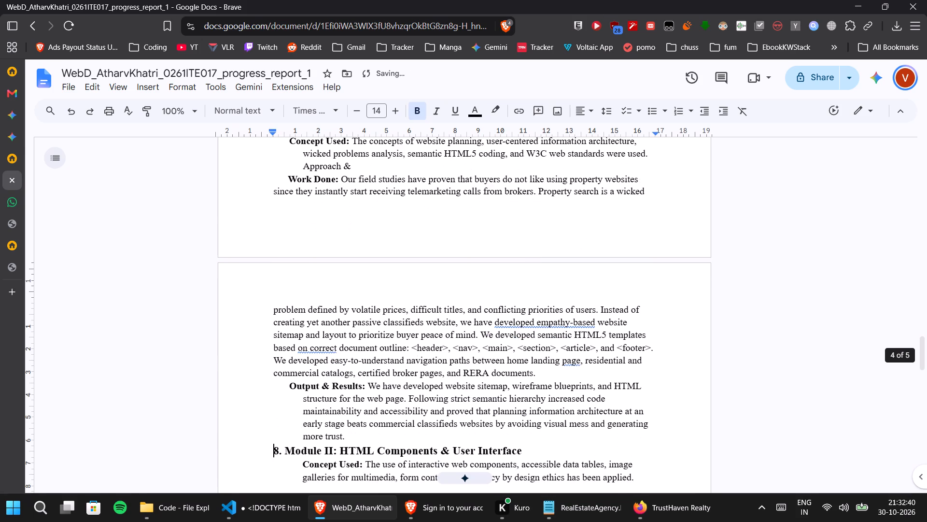
Insert a blank line above the "8. Module II: HTML Components & User Interface" heading.
scroll(298, 276, down, 6)
scroll(300, 269, up, 5)
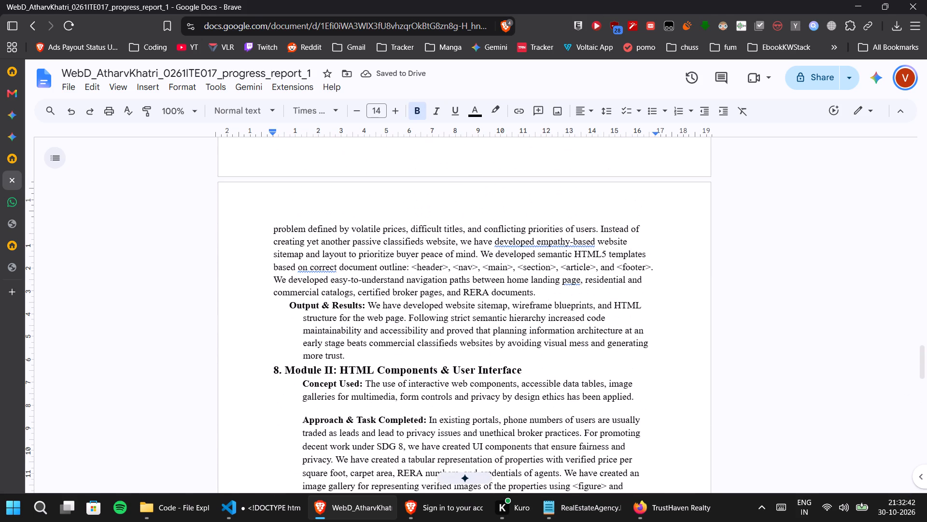
key(Return)
Replace the stray "Approach &" text at the end of Module I's Concept Used paragraph with an empty line.
scroll(361, 521, up, 7)
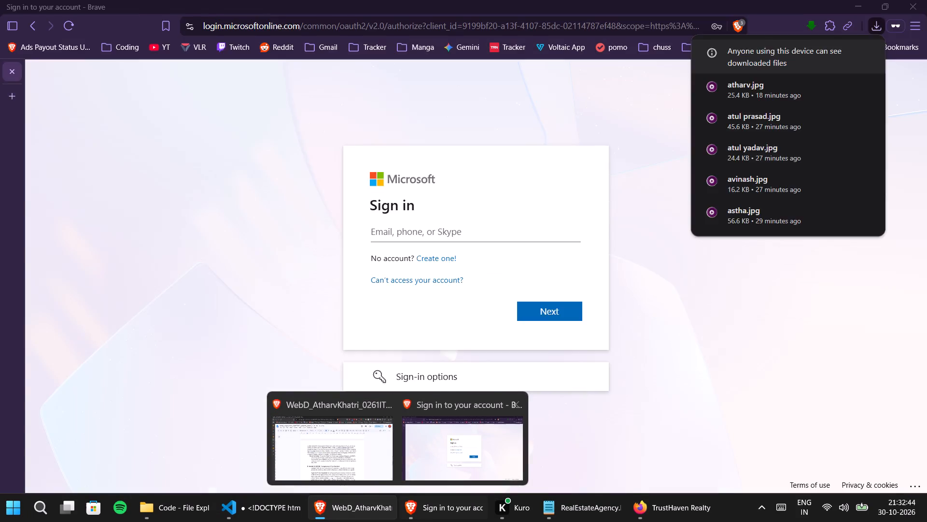
scroll(485, 300, up, 2)
click(368, 245)
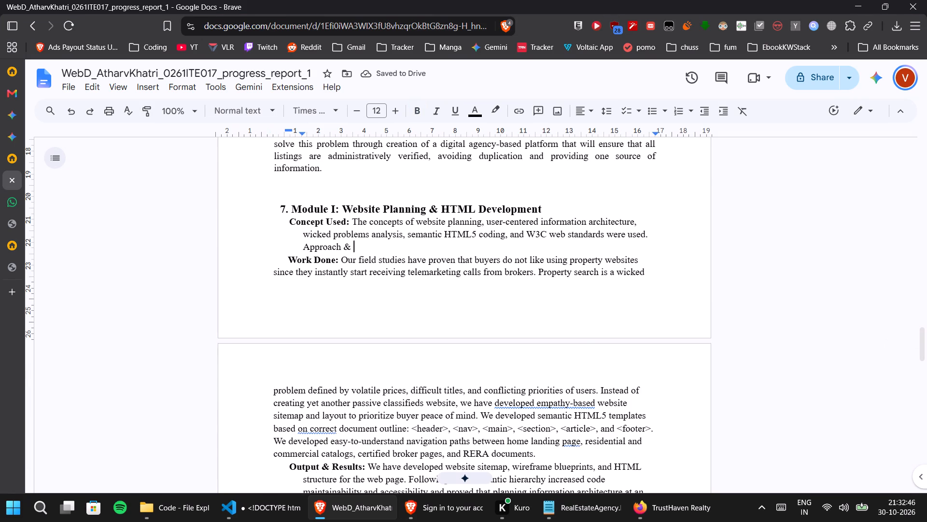
drag(378, 244, 304, 245)
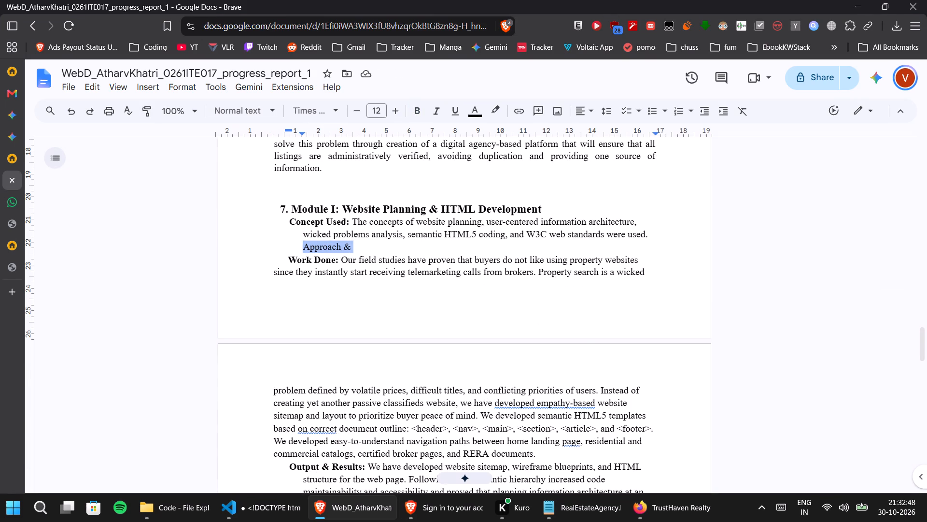
drag(304, 245, 304, 245)
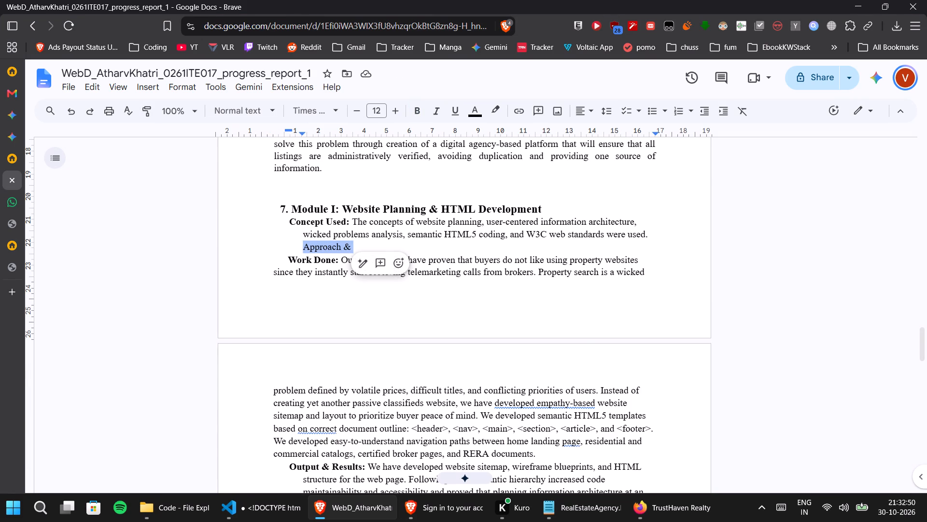
key(backslash)
key(BackSpace)
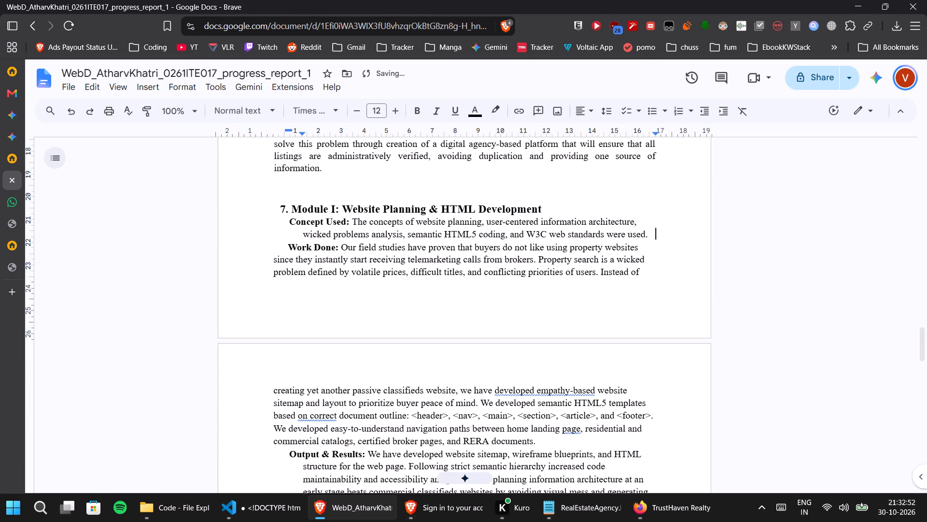
key(Return)
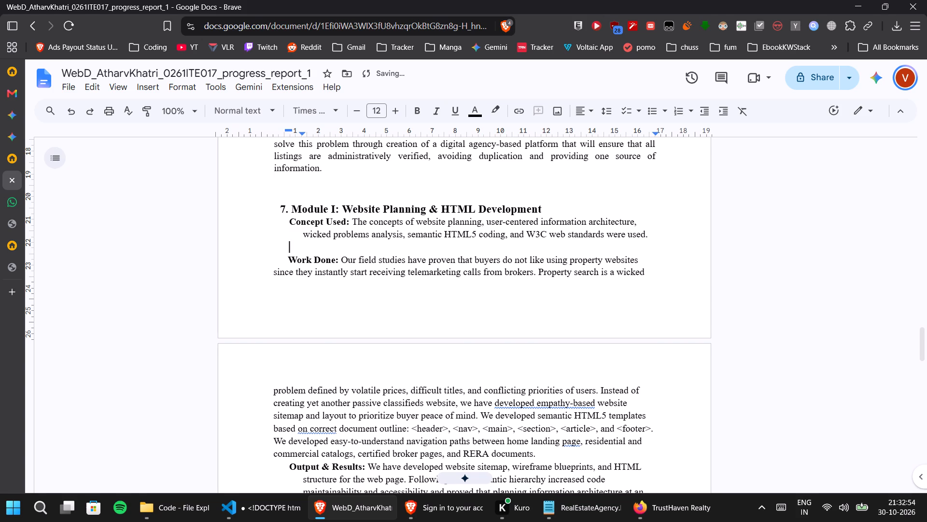
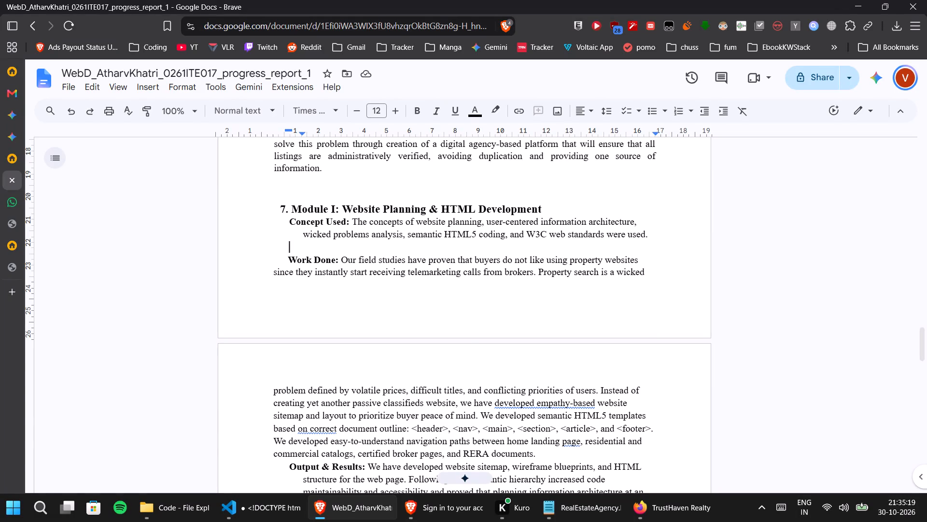
Review the report from the team details through the modules and appendix, checking spacing, layout and page breaks.
scroll(470, 337, up, 2)
scroll(498, 362, down, 11)
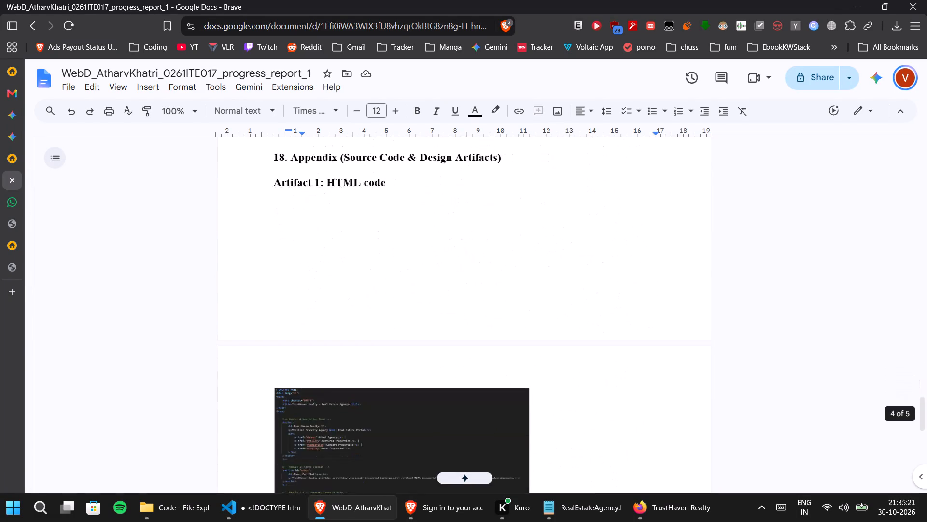
scroll(524, 347, down, 8)
scroll(524, 347, up, 13)
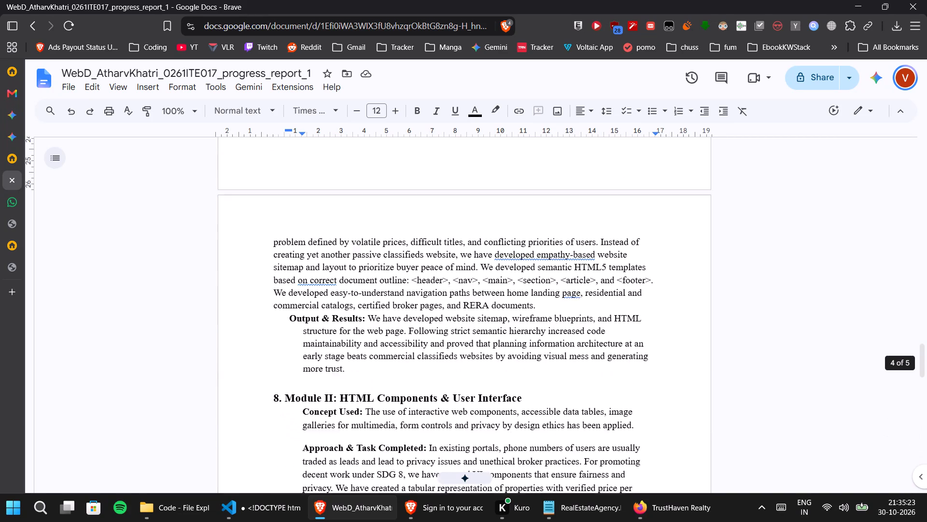
scroll(521, 344, down, 5)
click(363, 328)
click(337, 384)
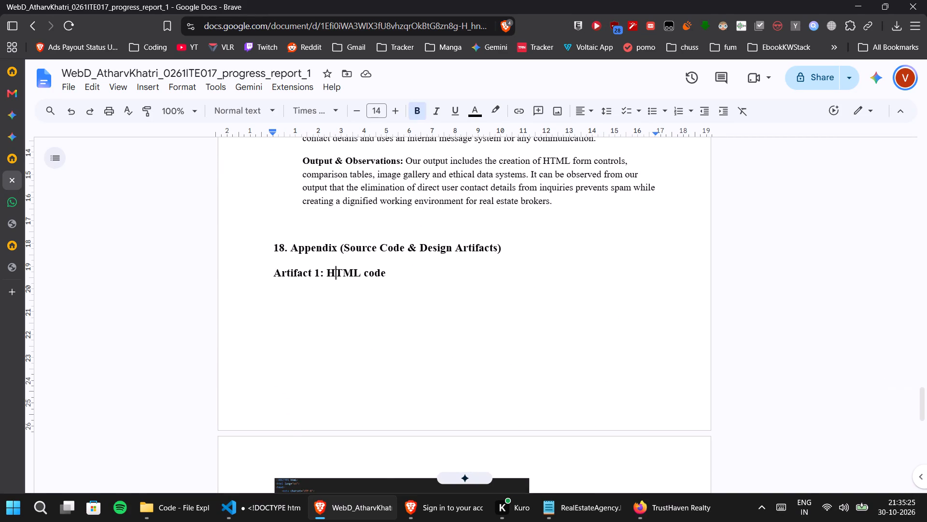
click(454, 309)
scroll(454, 309, down, 3)
scroll(454, 309, up, 2)
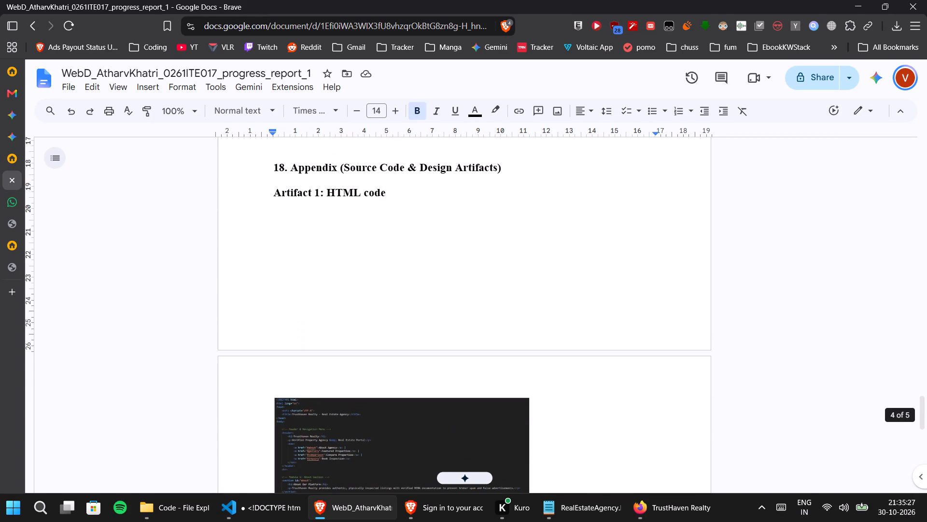
scroll(454, 309, up, 1)
click(440, 221)
scroll(440, 221, up, 4)
scroll(440, 221, down, 2)
scroll(440, 221, up, 3)
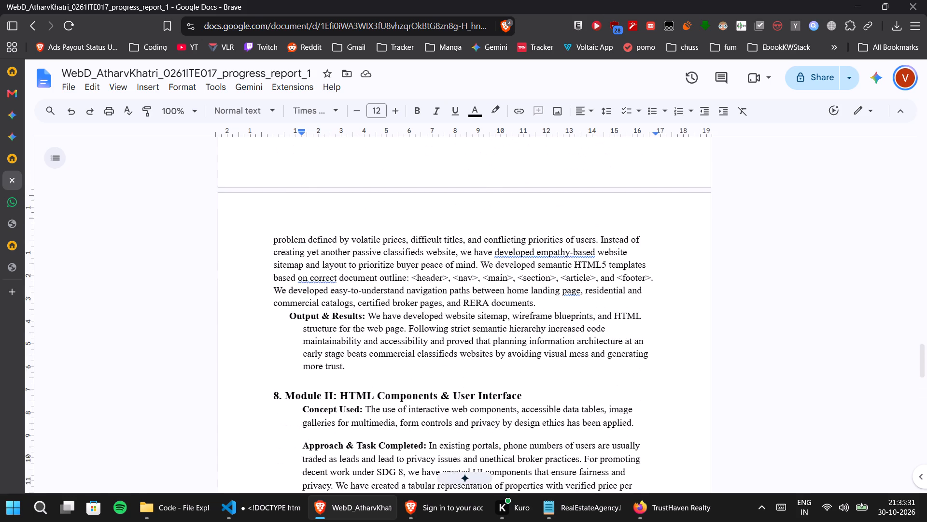
scroll(440, 221, up, 19)
scroll(438, 221, up, 10)
scroll(434, 228, down, 9)
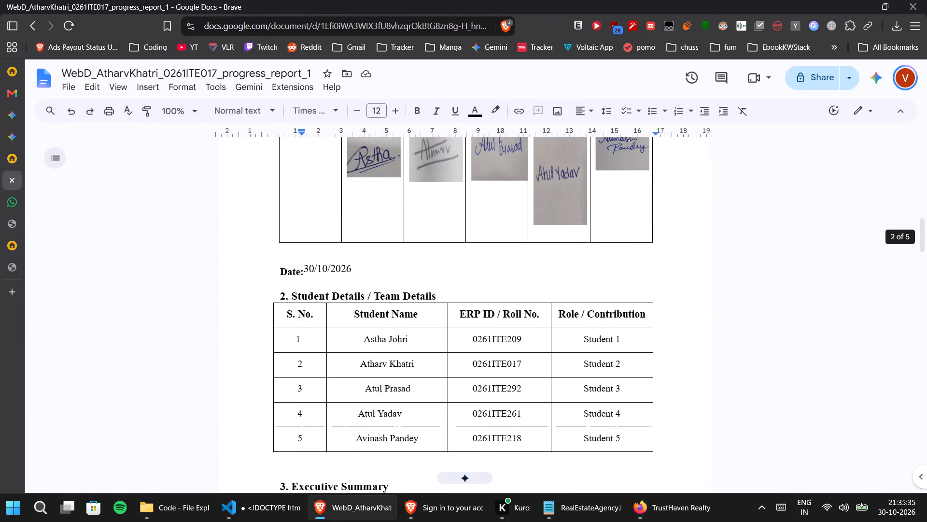
scroll(432, 231, down, 12)
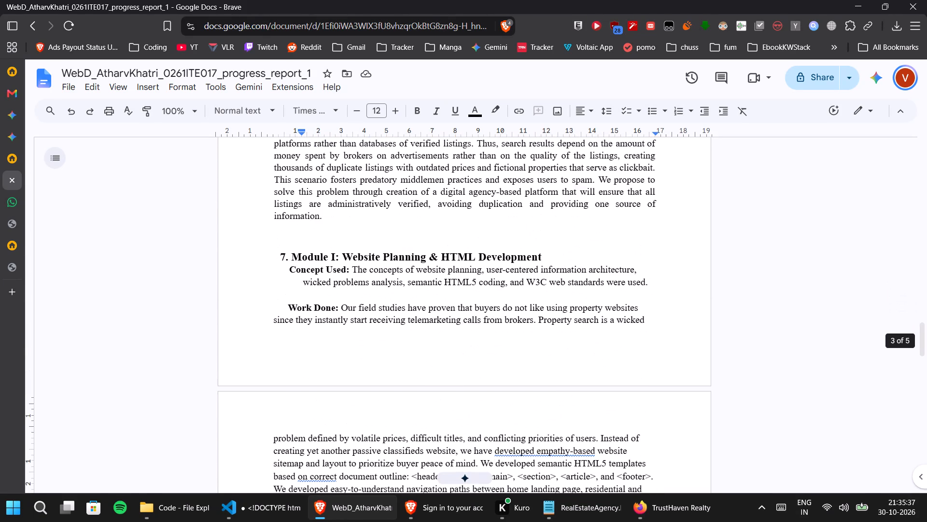
scroll(432, 231, down, 7)
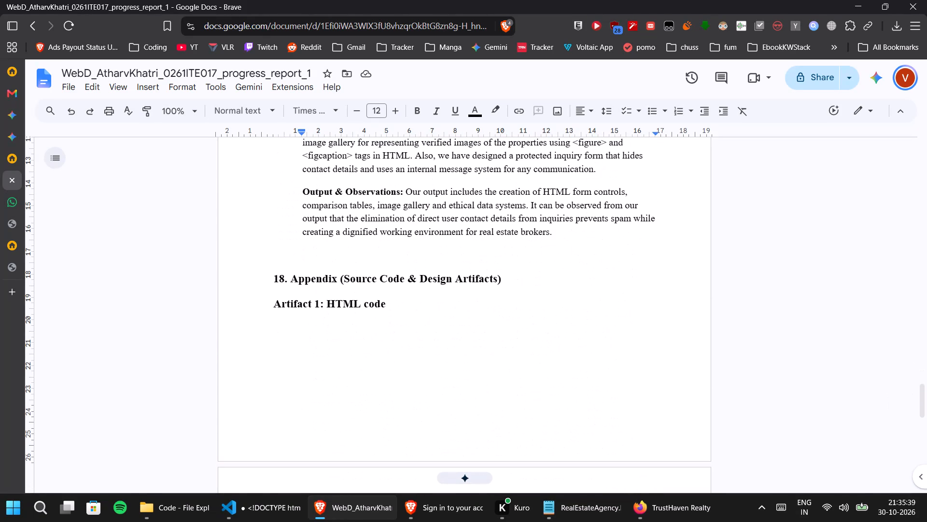
Reduce the font size of all text in the document by one point.
key(ctrl+a)
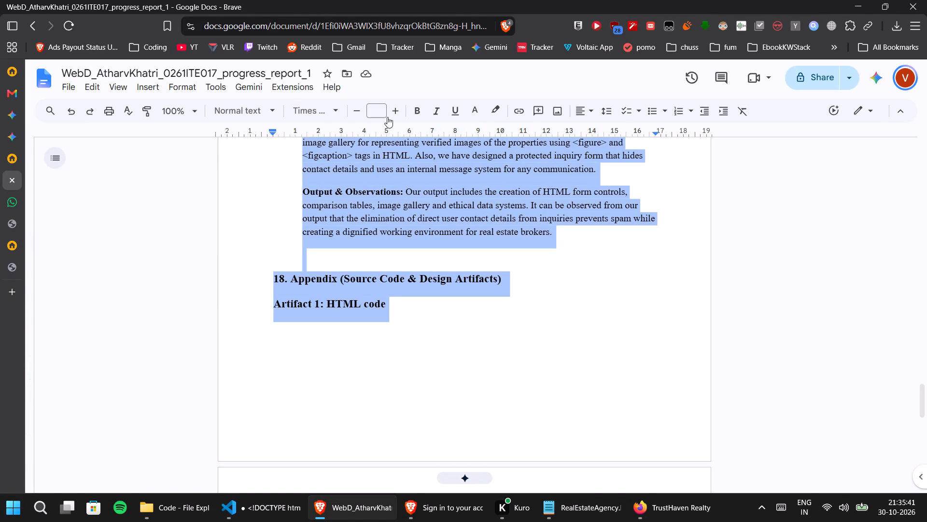
click(351, 109)
Examine the page flow and heading sizes from the Introduction to the appendix code screenshots.
scroll(421, 217, up, 5)
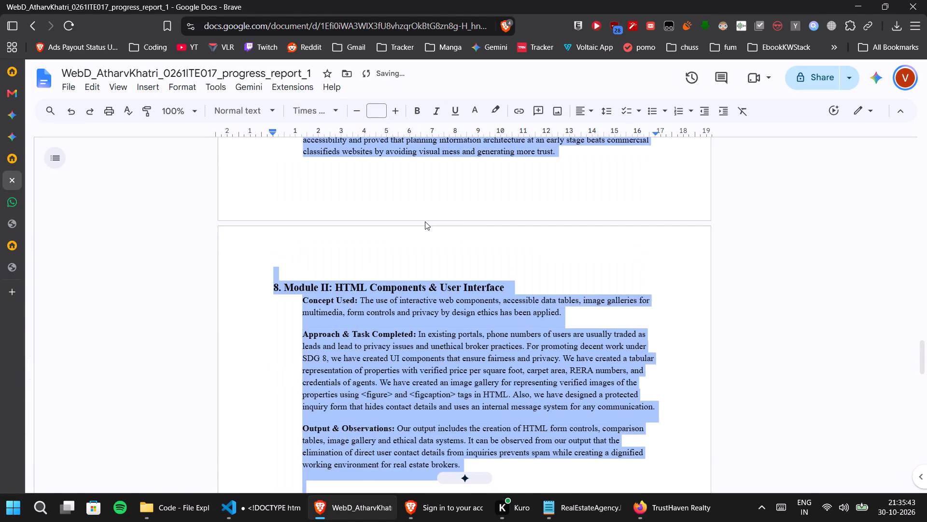
scroll(425, 221, down, 16)
scroll(421, 221, up, 6)
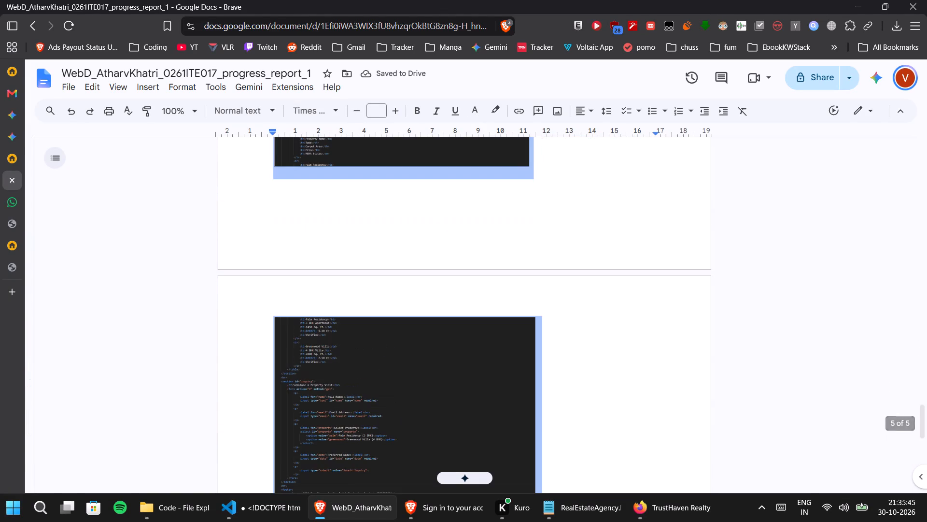
scroll(421, 221, up, 6)
scroll(421, 221, up, 15)
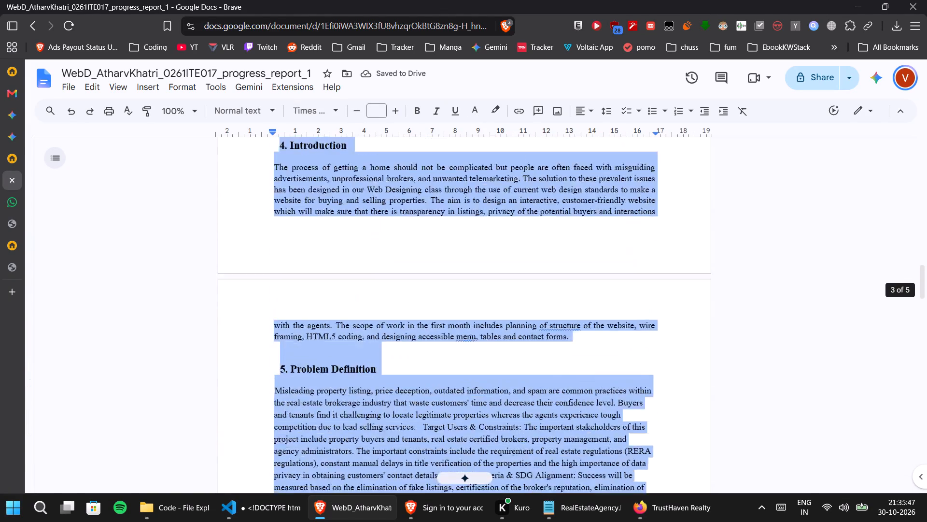
scroll(421, 221, up, 17)
scroll(419, 222, down, 18)
scroll(414, 229, down, 10)
scroll(367, 222, up, 1)
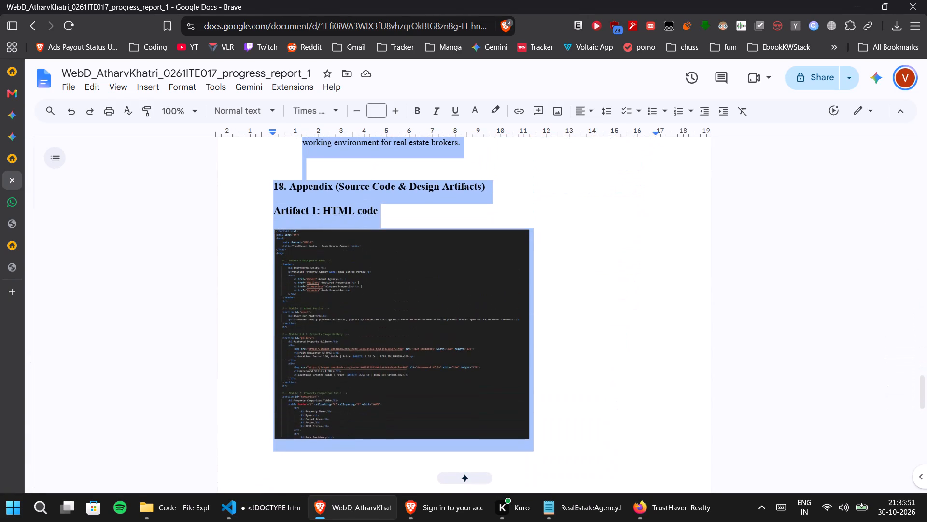
click(353, 203)
click(383, 214)
click(492, 188)
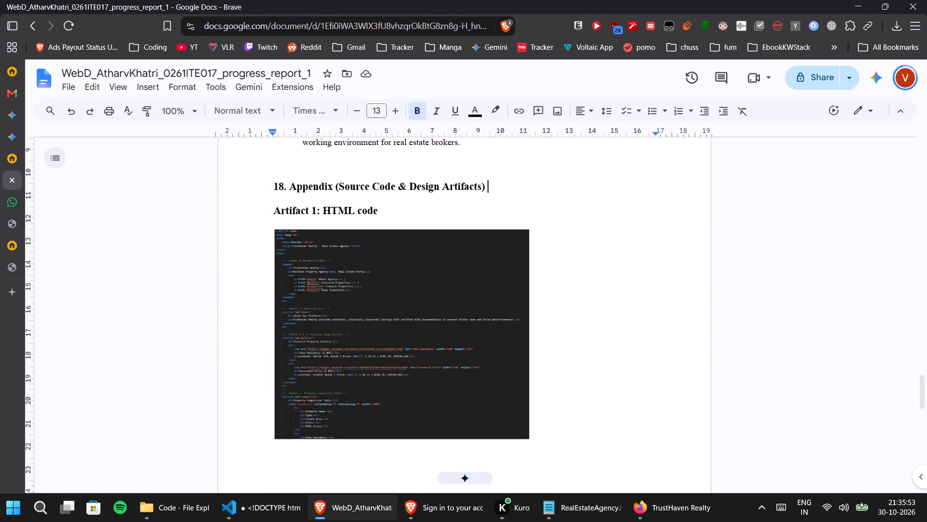
Add a bold 14 pt "DELIVERABLE:" heading on a new line after Module I's Output & Results paragraph.
scroll(492, 188, up, 2)
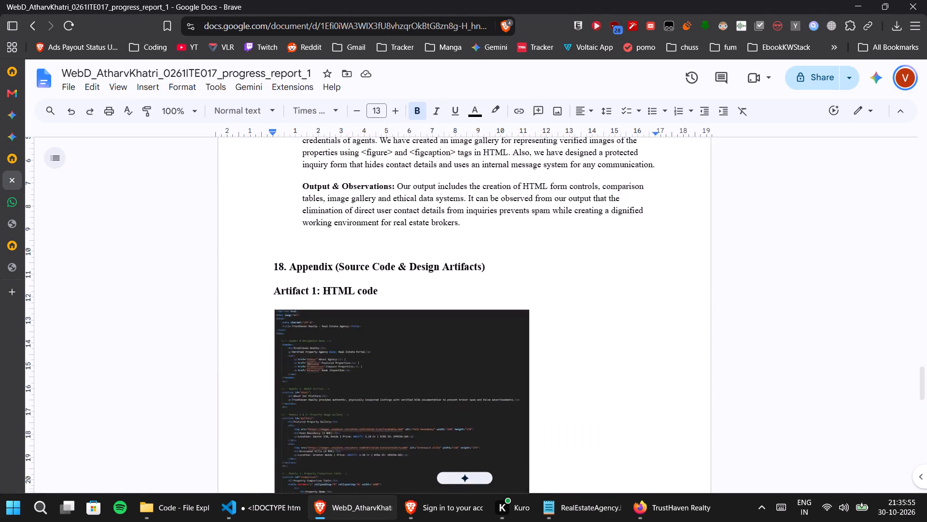
scroll(491, 188, up, 4)
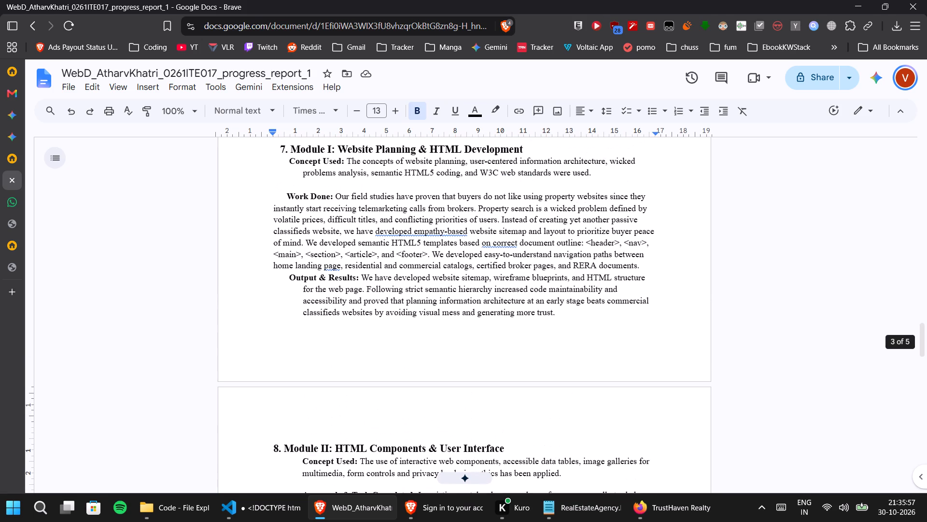
scroll(491, 205, up, 1)
click(567, 390)
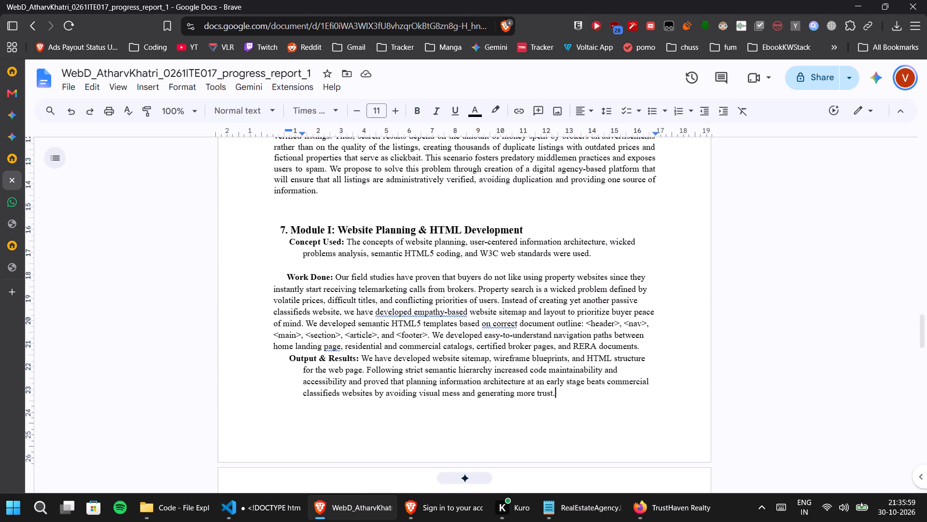
key(Return)
key(shift+d)
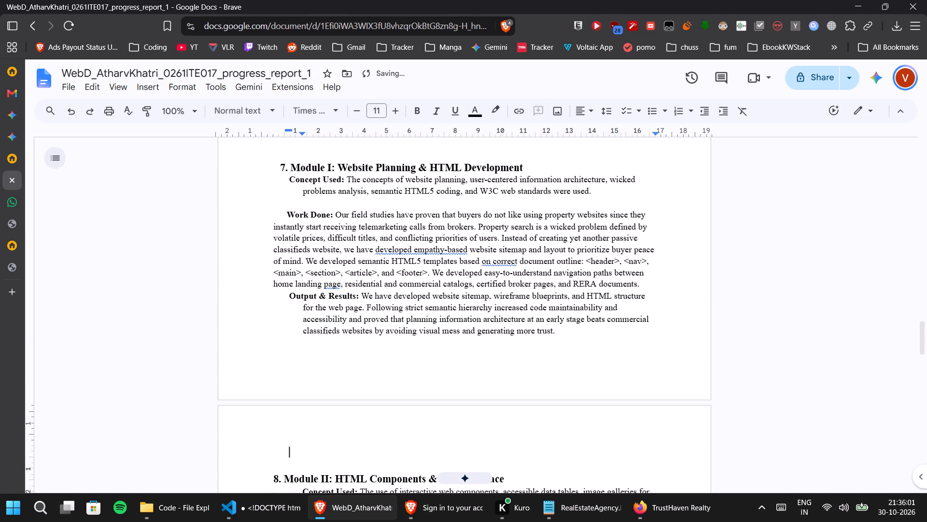
key(BackSpace)
triple_click(391, 109)
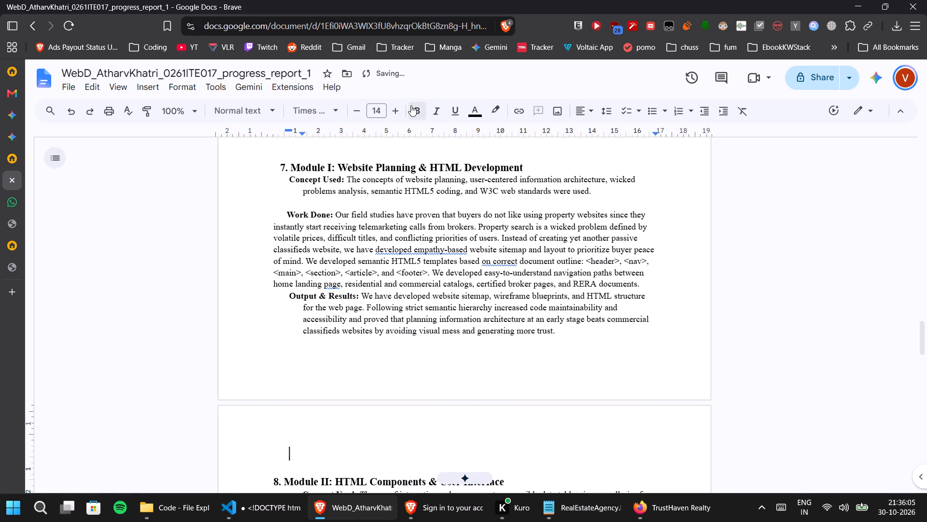
click(411, 105)
text(DELIVERABLE:)
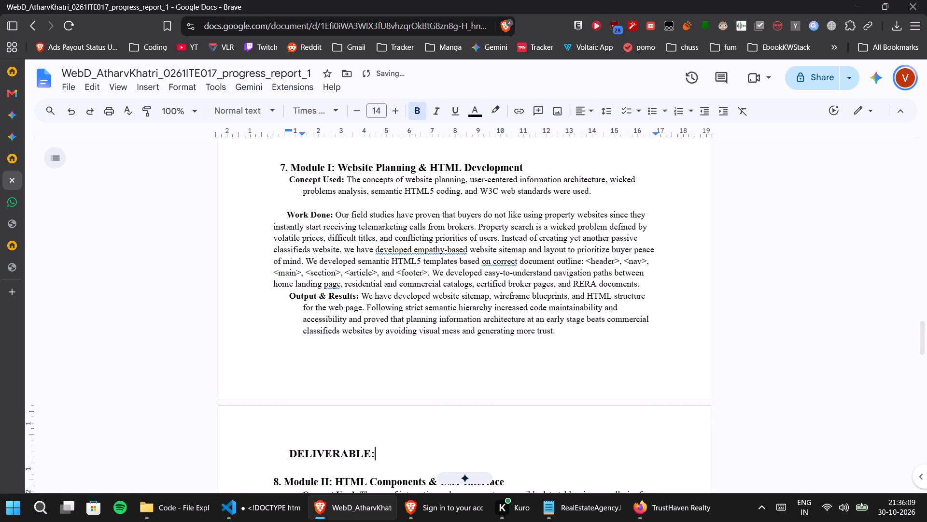
Paste the copied TrustHaven Realty web page screenshot on a new line below the "DELIVERABLE:" heading.
key(space)
key(shift+Return)
key(super+v)
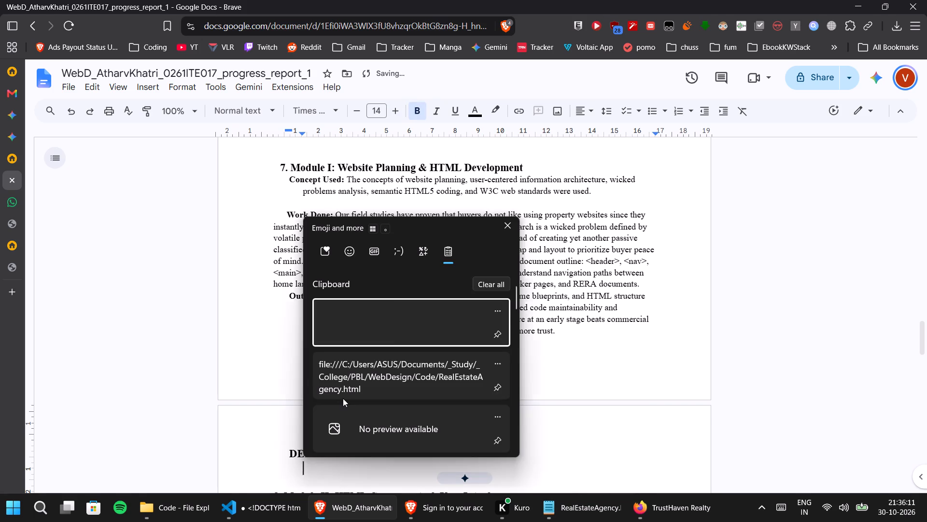
click(372, 329)
key(ctrl+v)
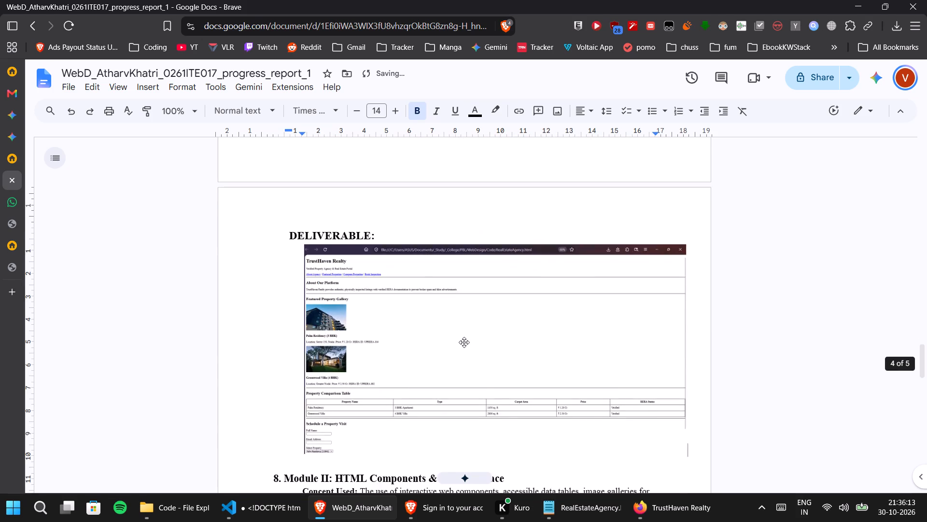
Review the whole report, checking the layout around the deliverable screenshot, the appendix and the first page.
scroll(464, 342, down, 1)
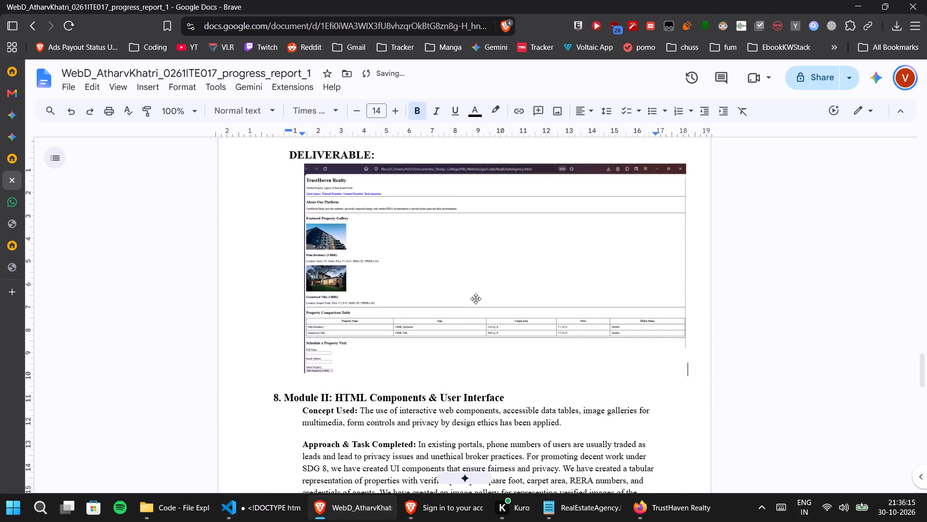
scroll(462, 289, down, 20)
scroll(462, 289, down, 1)
scroll(458, 288, up, 2)
scroll(458, 288, down, 2)
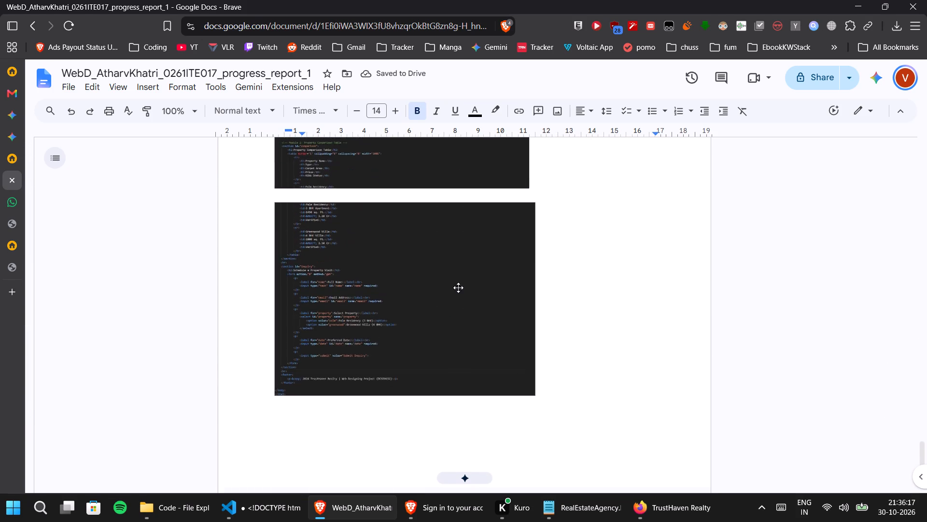
scroll(458, 288, down, 2)
scroll(460, 284, up, 3)
scroll(806, 365, down, 9)
scroll(820, 397, up, 11)
scroll(780, 371, up, 5)
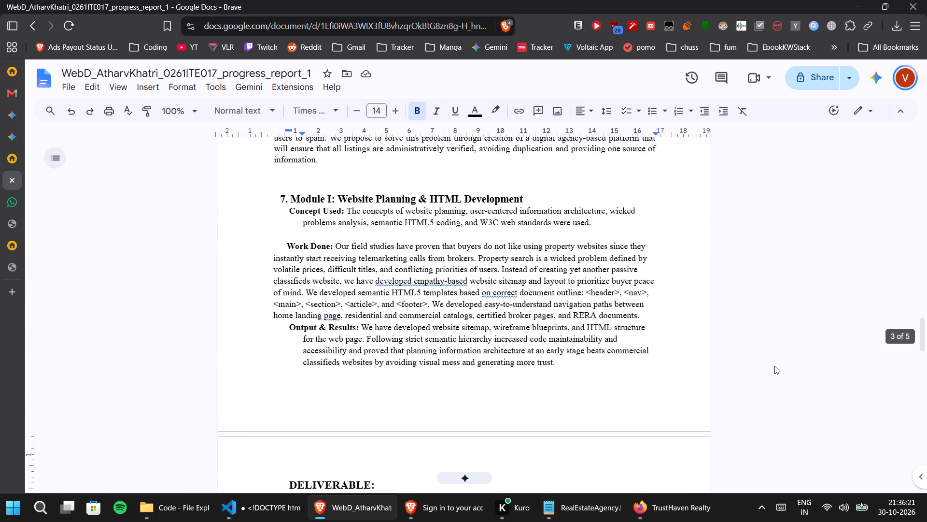
scroll(770, 363, up, 1)
scroll(770, 363, down, 5)
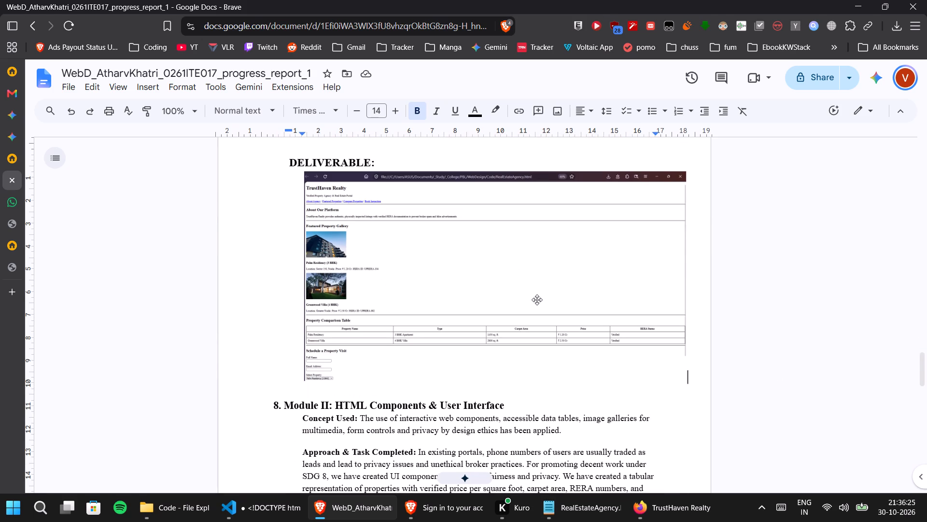
scroll(537, 300, up, 20)
scroll(537, 300, up, 11)
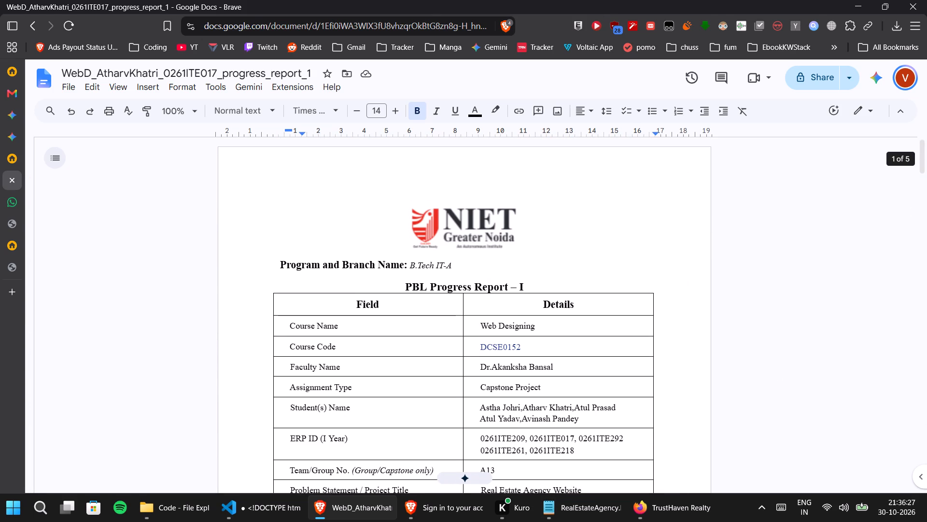
scroll(586, 337, up, 3)
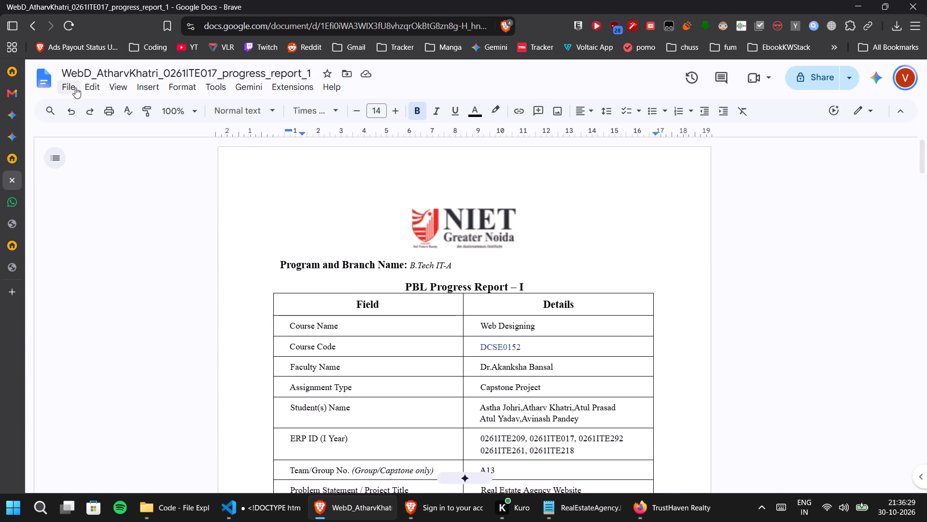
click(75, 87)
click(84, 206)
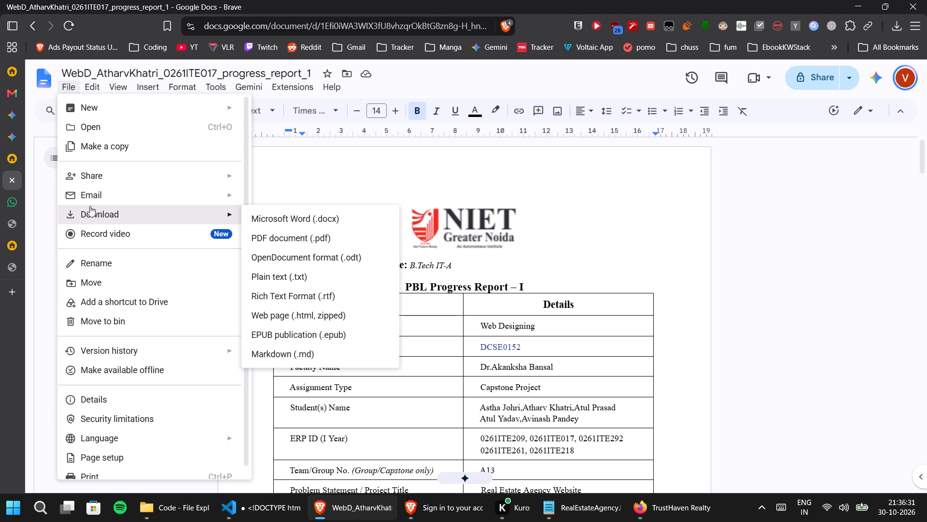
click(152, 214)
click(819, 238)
Check the pages from the Module I deliverable through Module II to the end of the appendix.
scroll(818, 239, down, 20)
scroll(818, 239, down, 2)
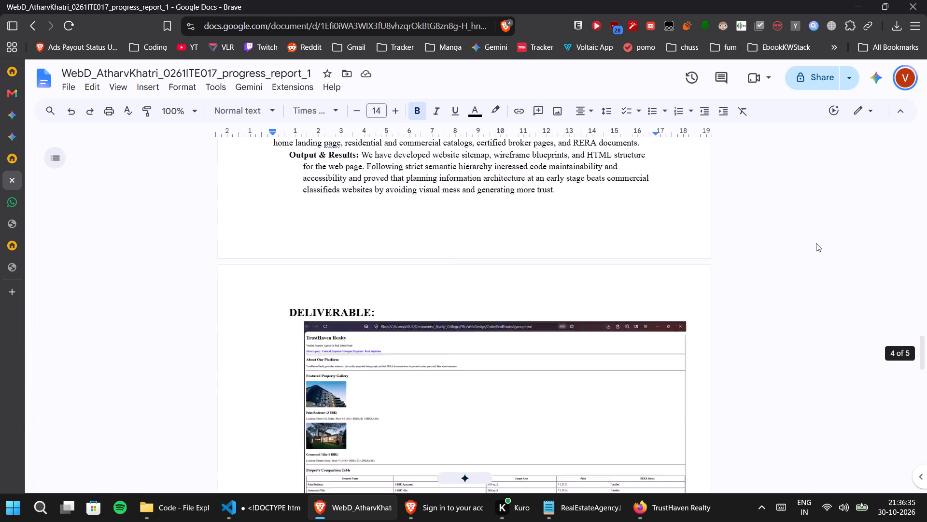
scroll(816, 243, down, 18)
scroll(815, 249, up, 8)
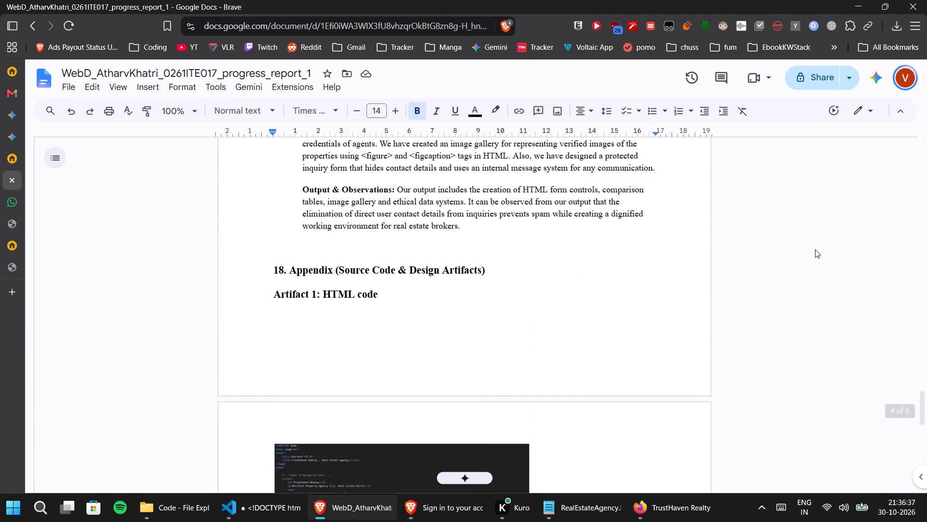
scroll(815, 249, down, 9)
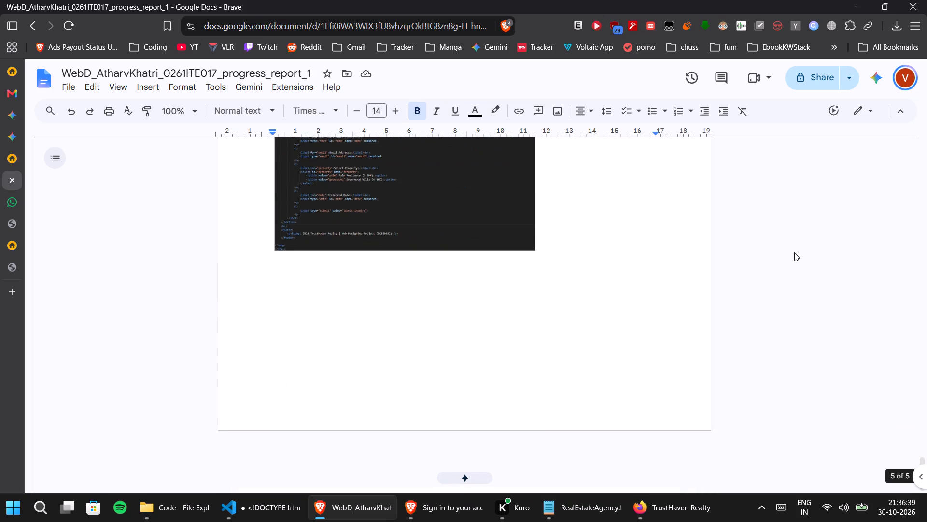
scroll(776, 253, up, 9)
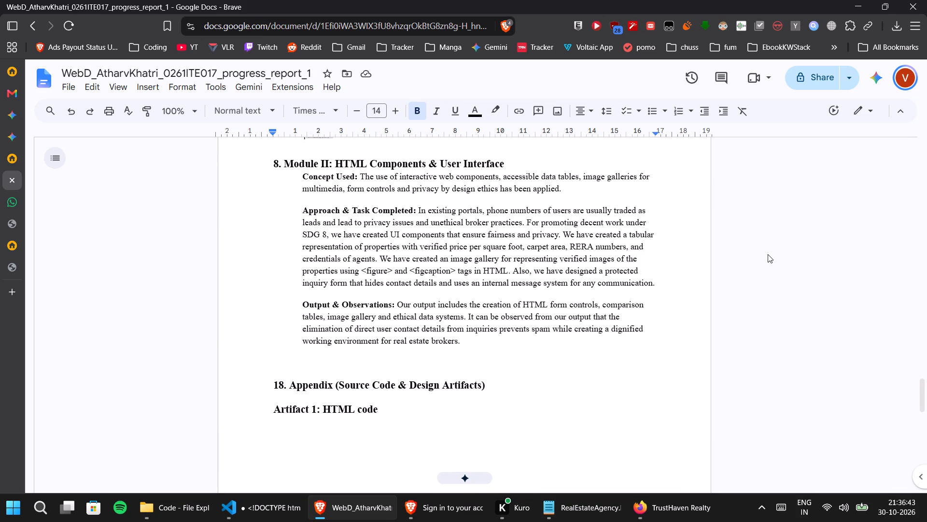
Review the report from Module II back through the Module I deliverable to the first page.
scroll(759, 252, up, 4)
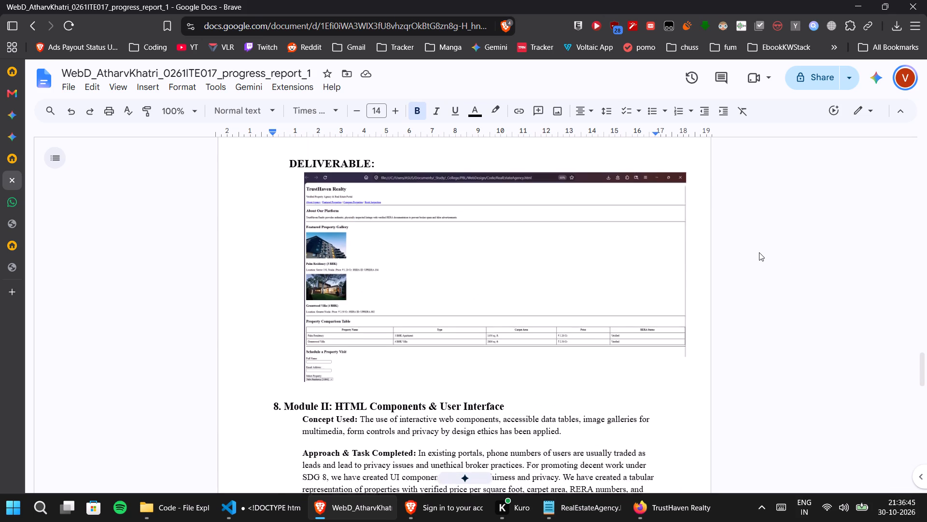
scroll(759, 252, up, 2)
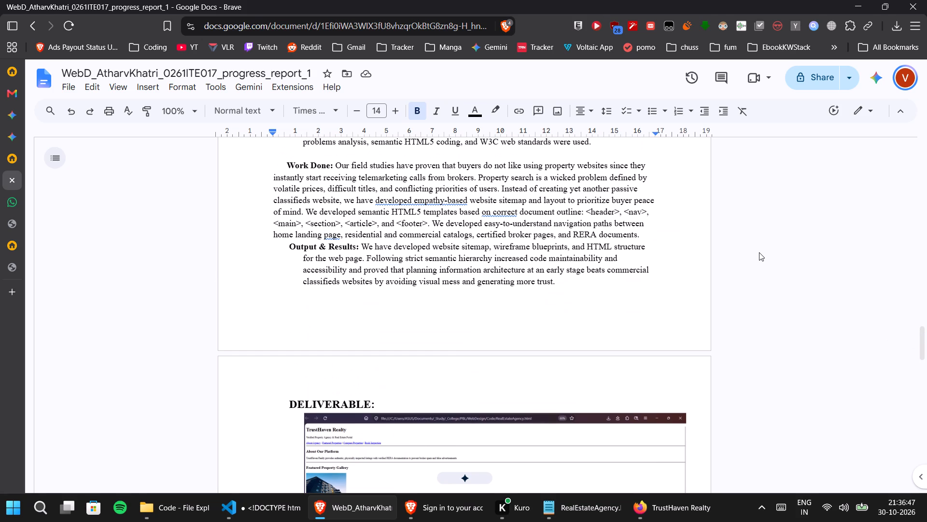
scroll(759, 252, up, 1)
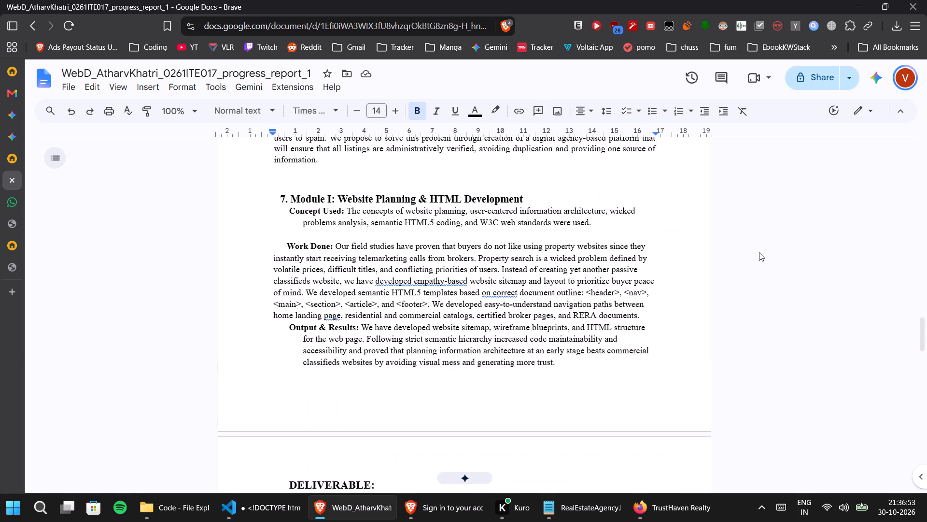
scroll(759, 252, up, 20)
scroll(759, 252, up, 7)
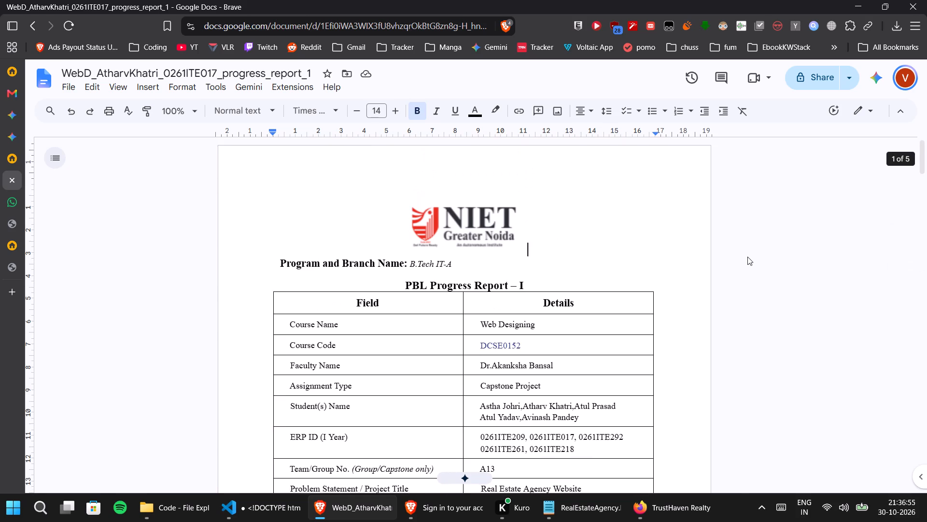
scroll(747, 257, up, 3)
Download the report as a PDF into the WebDesign Reports folder, adding "final" to the end of its file name.
click(72, 87)
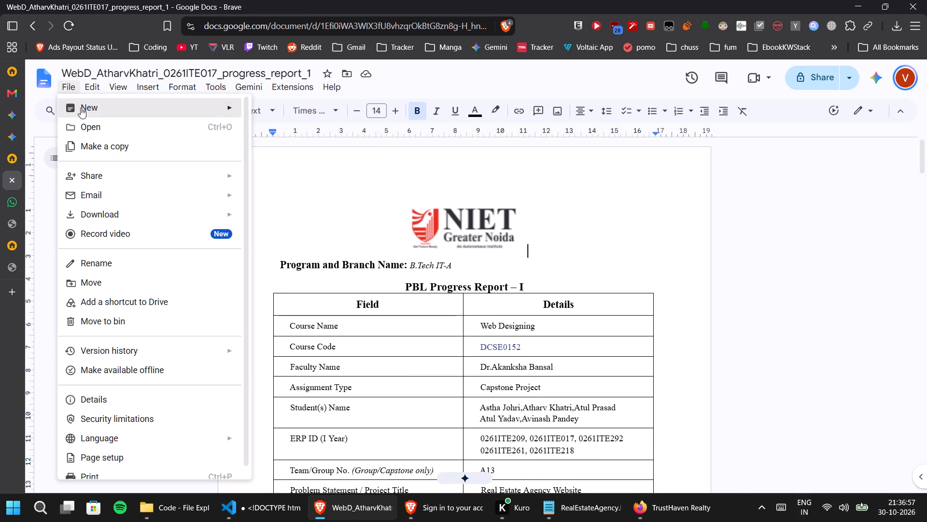
click(312, 234)
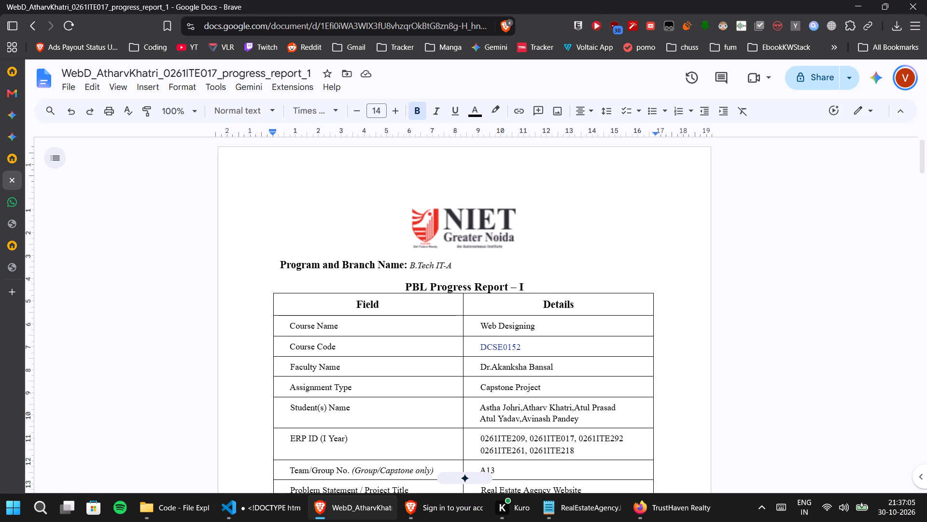
click(210, 200)
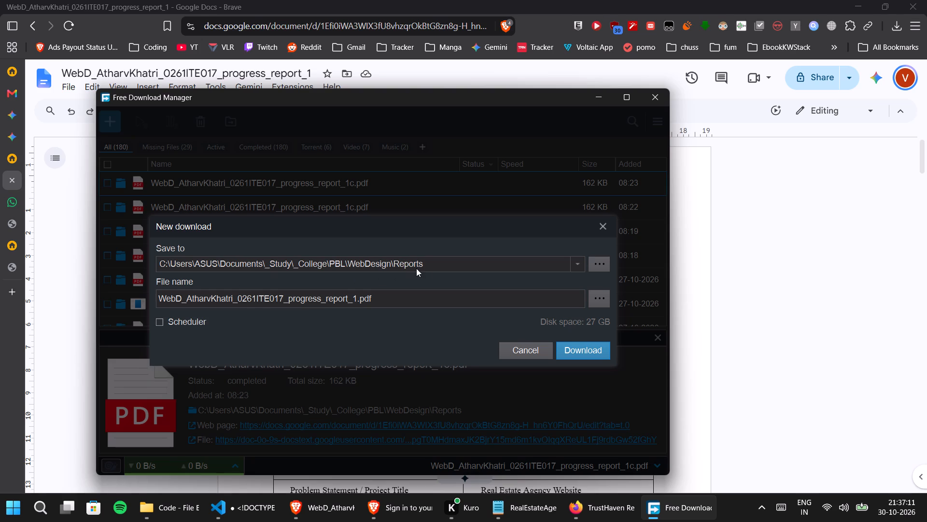
click(356, 301)
text(final)
click(598, 348)
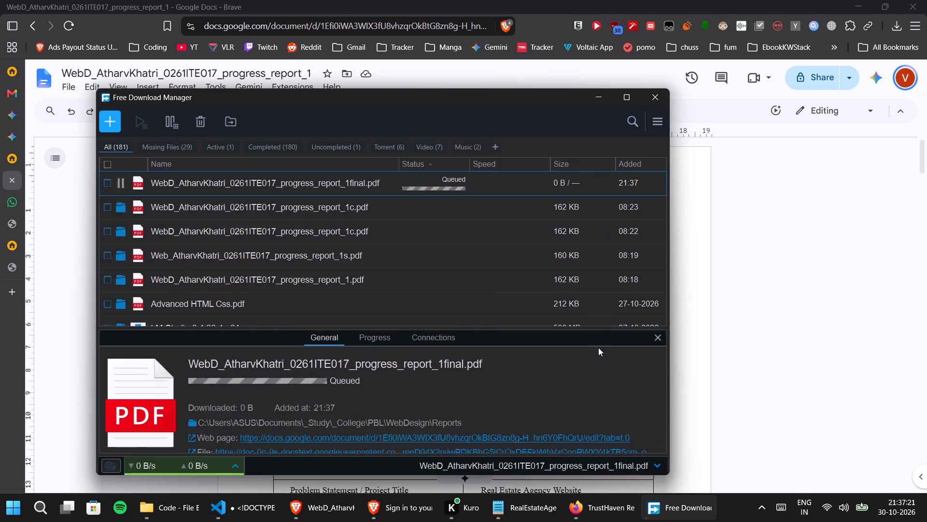
click(606, 101)
Look through the report's pages again, from the first page past the Introduction and Problem Definition sections.
scroll(639, 471, down, 14)
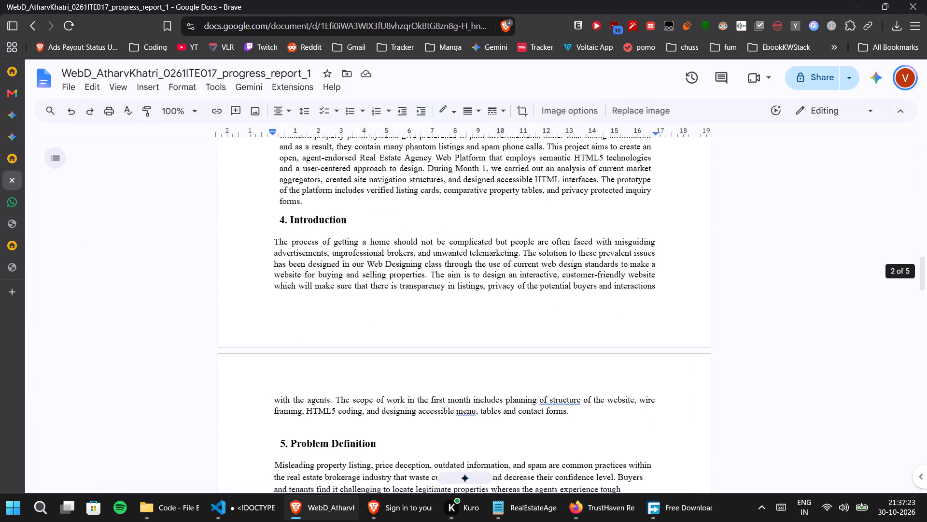
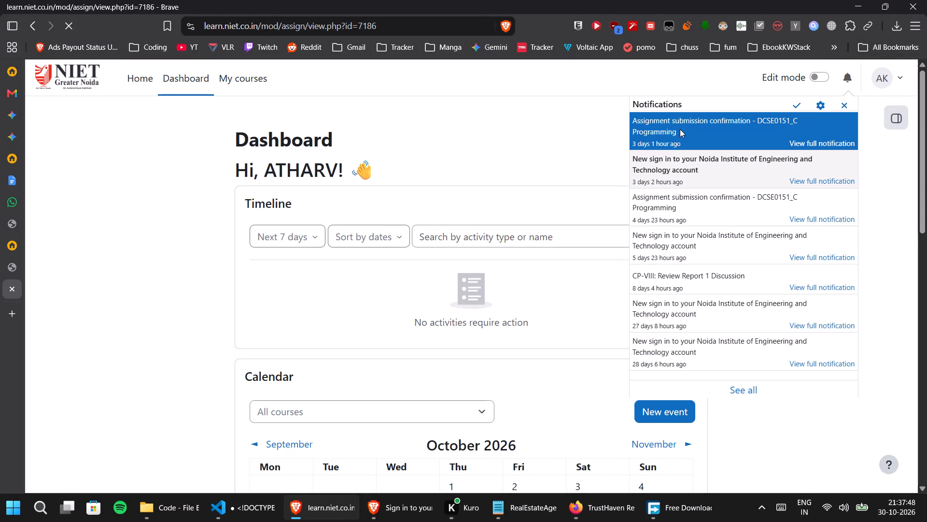
Check the submission status and submitted files of the DCSE0151_C Programming assignment.
scroll(587, 229, down, 2)
click(514, 362)
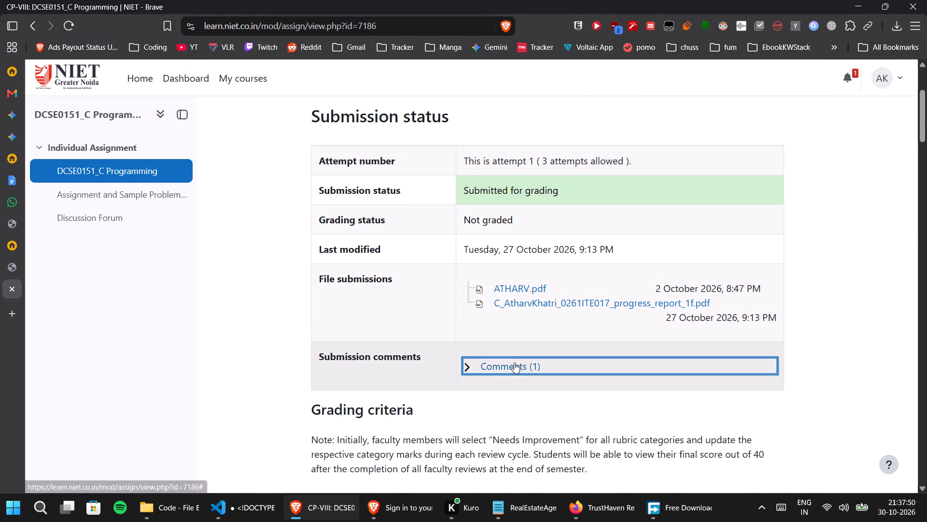
scroll(298, 260, up, 4)
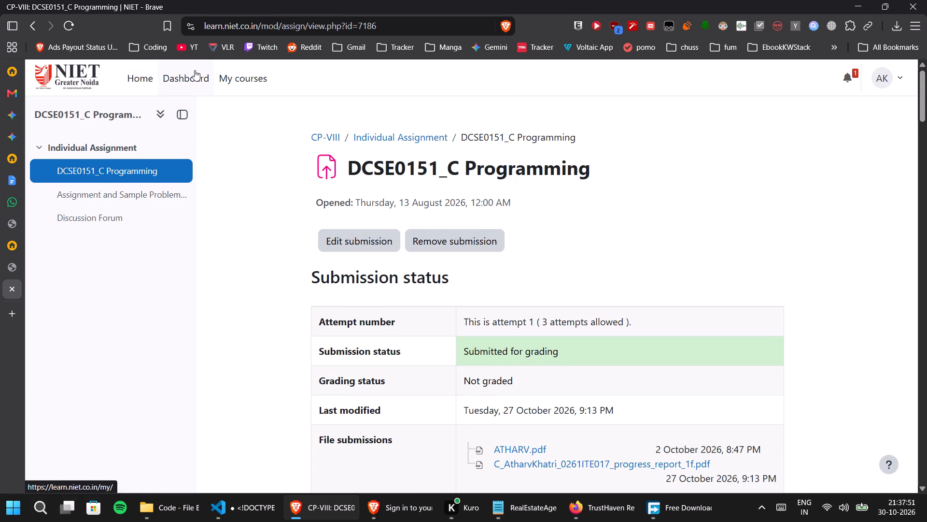
click(227, 82)
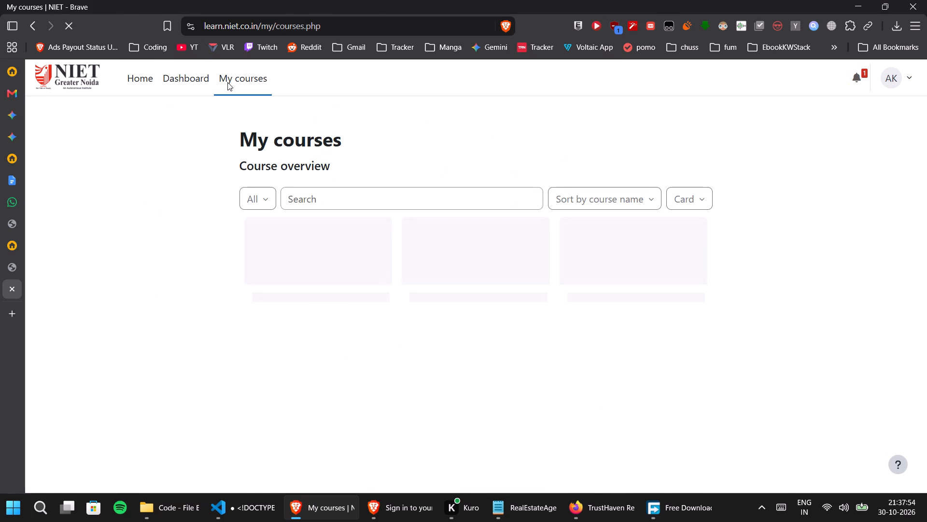
click(179, 85)
click(236, 84)
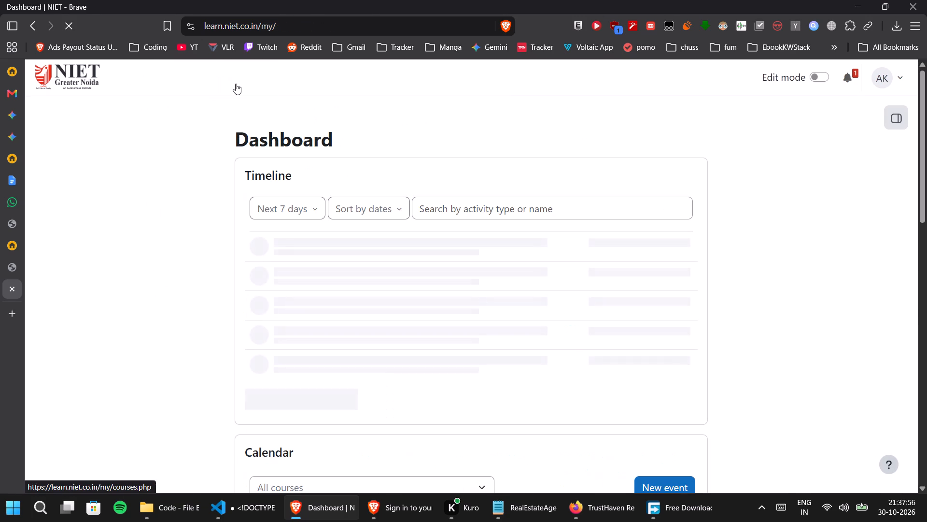
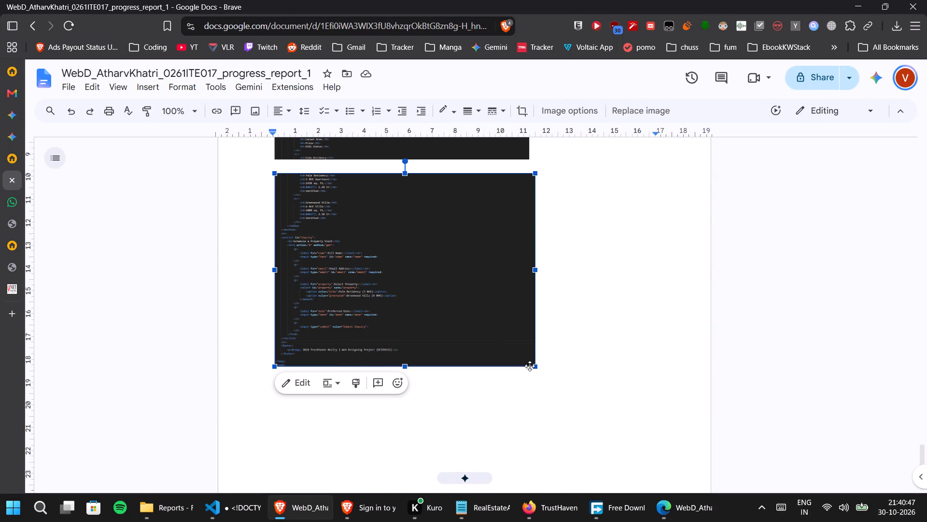
drag(533, 365, 567, 408)
scroll(503, 363, down, 2)
scroll(502, 363, up, 1)
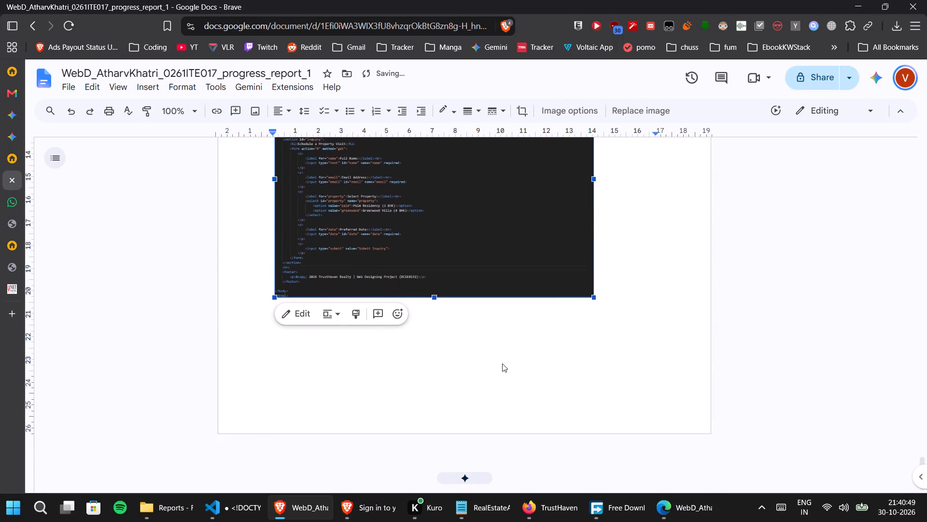
Enlarge the first HTML code screenshot in the appendix to about 14 cm wide, roughly matching the second one.
scroll(502, 363, up, 1)
click(388, 174)
scroll(404, 203, up, 1)
scroll(516, 438, down, 2)
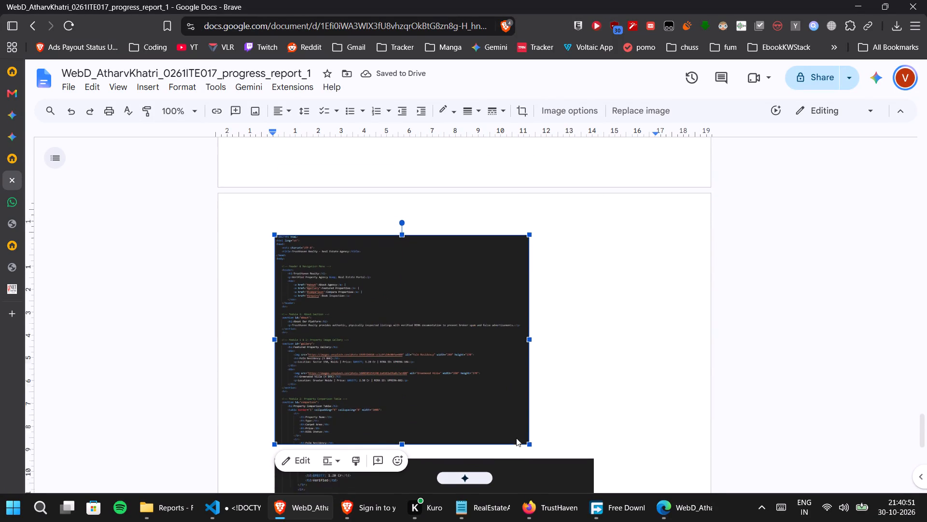
drag(528, 304, 590, 343)
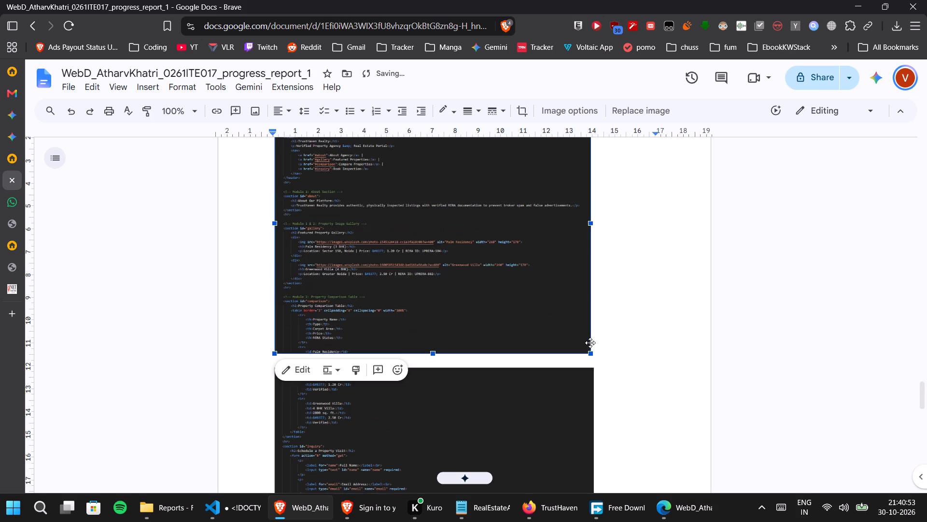
Delete the empty paragraphs after the last code screenshot to remove the blank page at the report's end.
scroll(590, 343, down, 4)
scroll(577, 341, up, 3)
scroll(577, 341, down, 10)
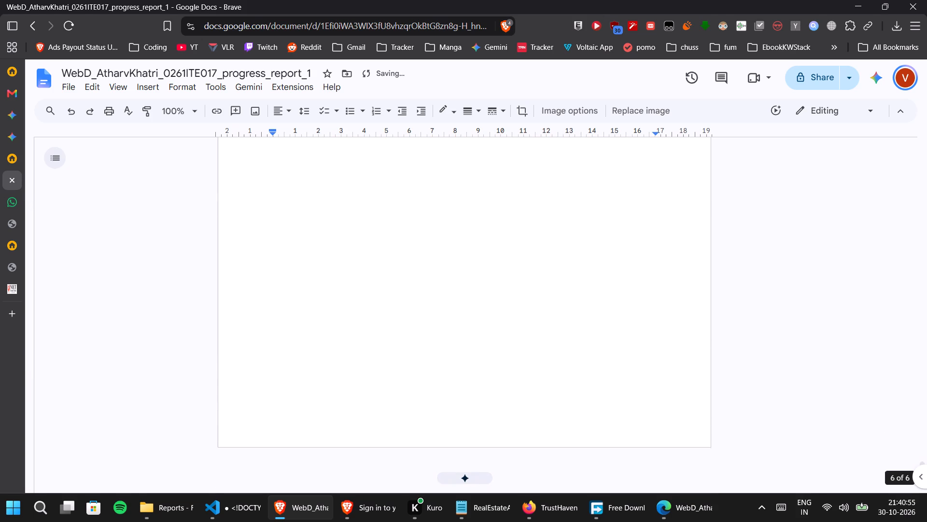
scroll(561, 329, up, 3)
scroll(483, 340, up, 2)
click(468, 336)
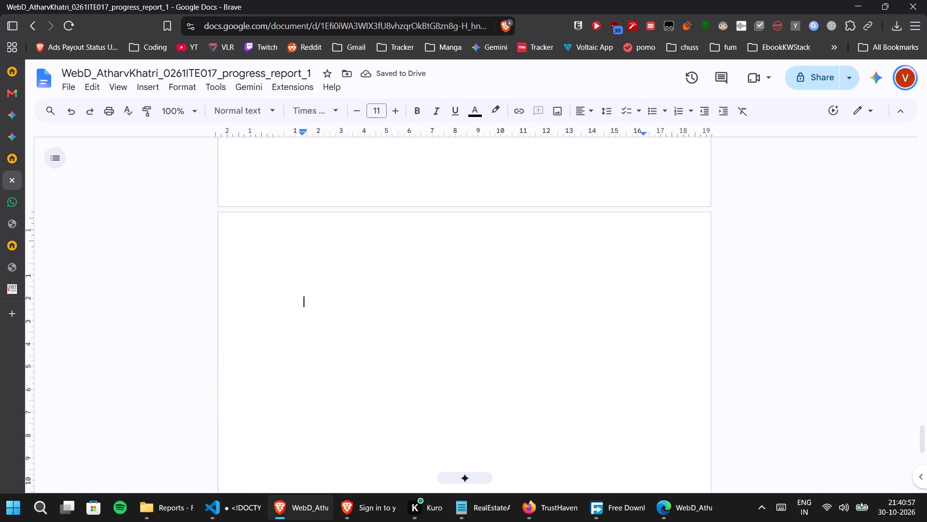
key(BackSpace)
key(BackSpace)
key(BackSpace)
key(BackSpace)
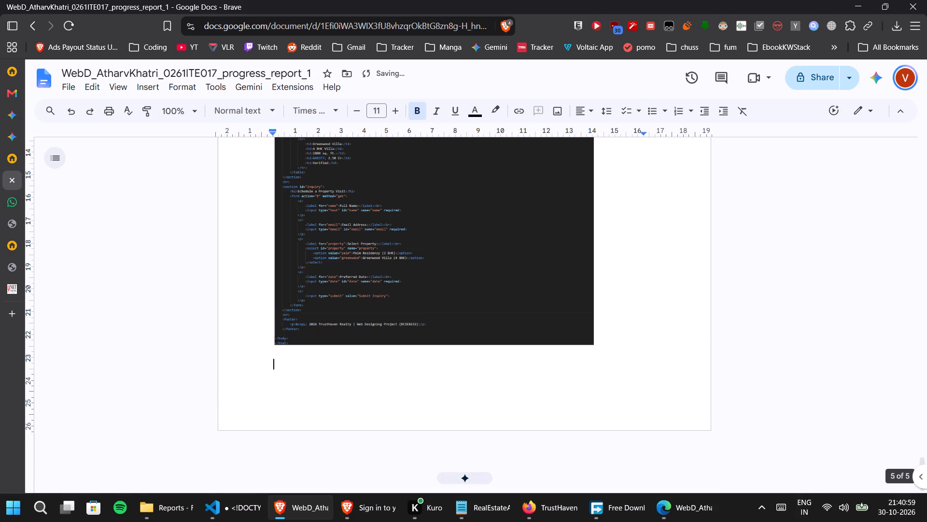
Examine the appendix layout with the resized code screenshots and the preceding problem definition and module sections.
scroll(462, 325, down, 4)
scroll(461, 324, up, 2)
scroll(806, 351, up, 2)
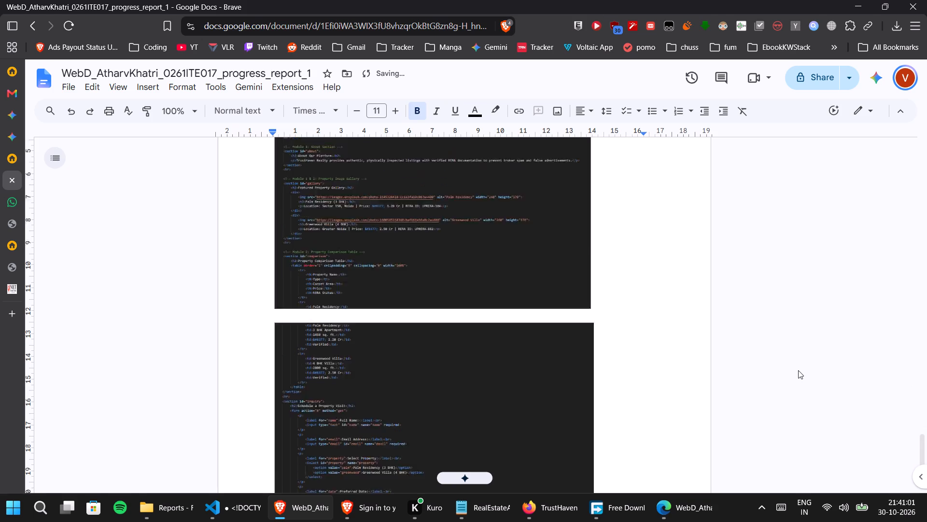
scroll(798, 370, up, 1)
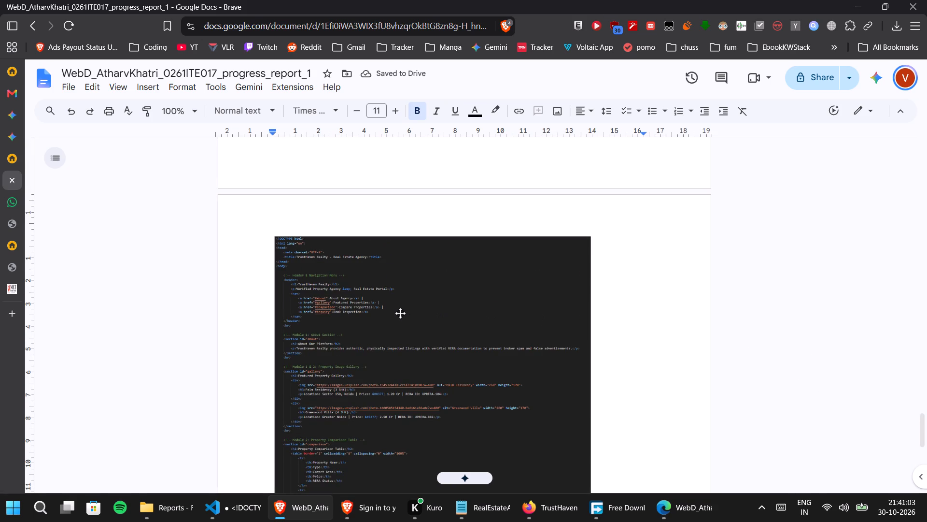
scroll(400, 313, down, 3)
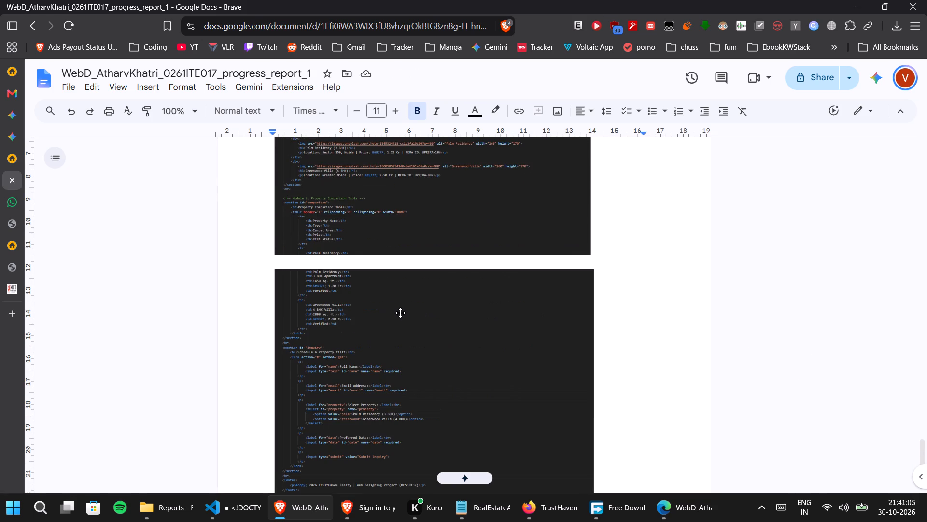
right_drag(400, 311, 698, 333)
scroll(573, 305, down, 2)
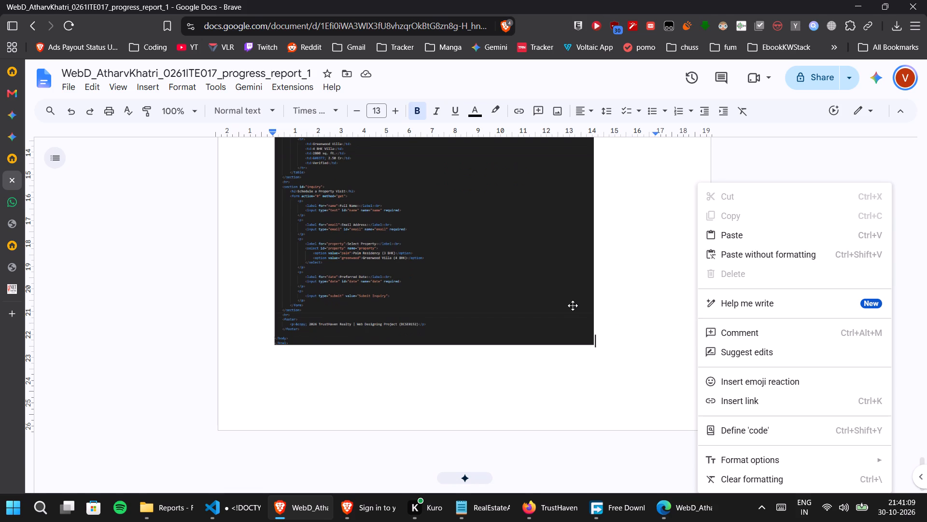
click(209, 304)
scroll(209, 303, up, 4)
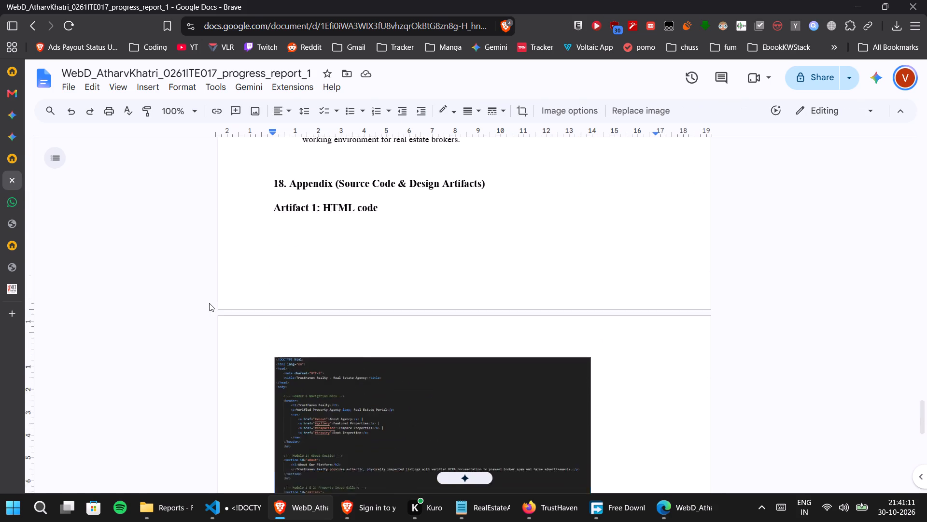
scroll(209, 303, up, 16)
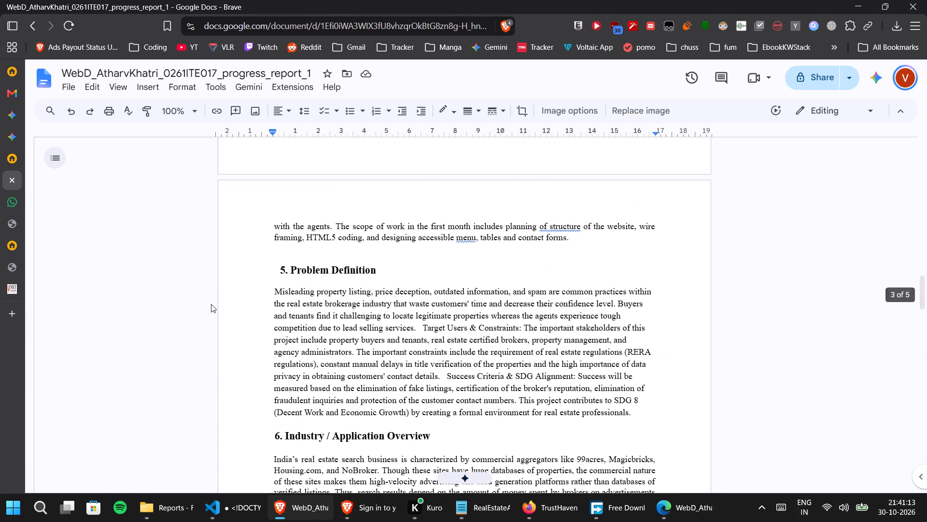
scroll(211, 305, down, 11)
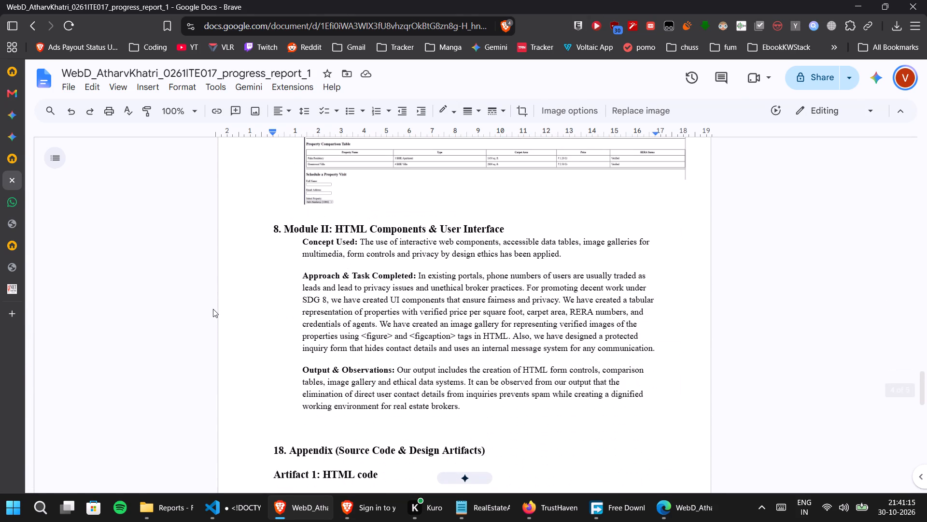
Open CP_Web Designing.pdf from the course's Assignment and Sample Problem statements folder and examine the required tasks and deliverables for each module.
click(16, 290)
scroll(401, 245, up, 2)
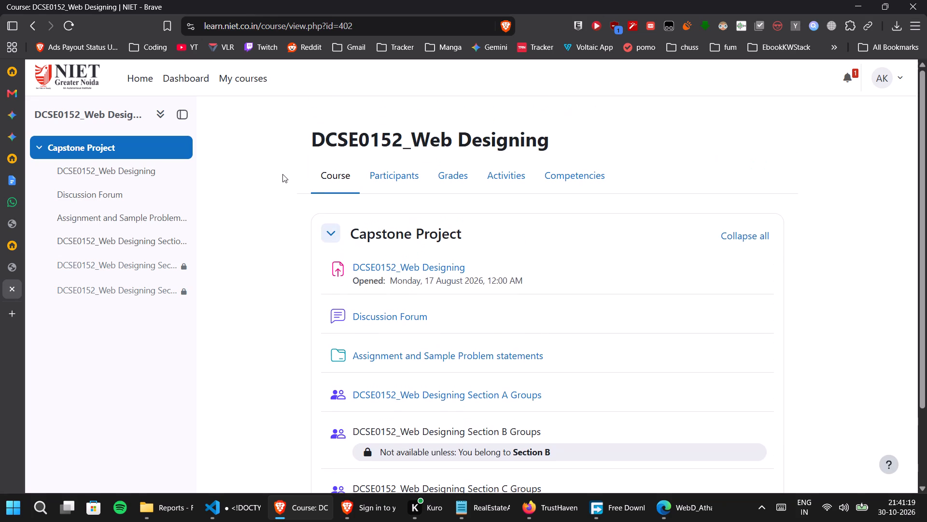
right_click(282, 174)
click(291, 188)
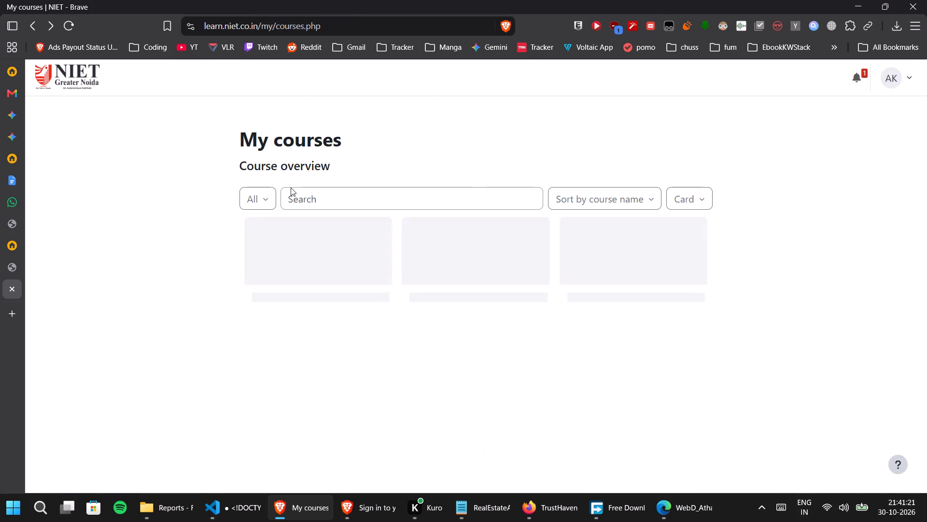
click(466, 298)
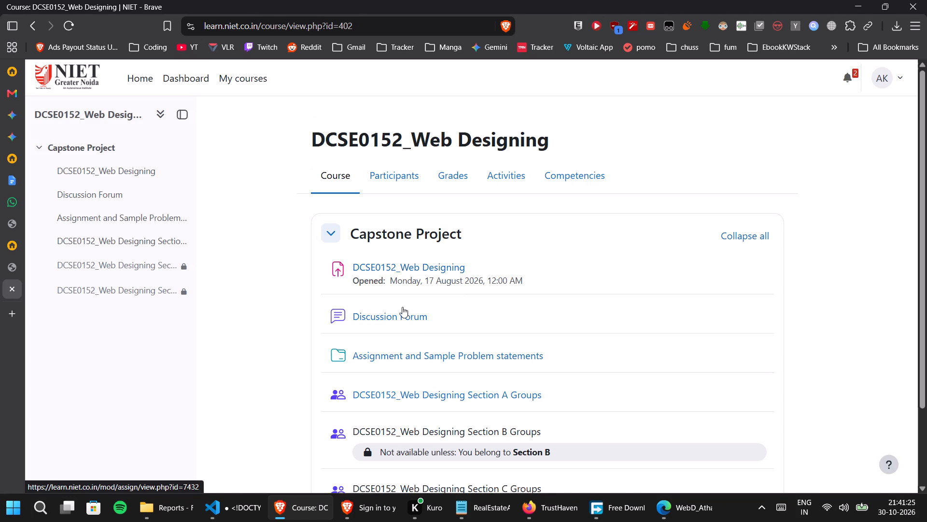
click(397, 357)
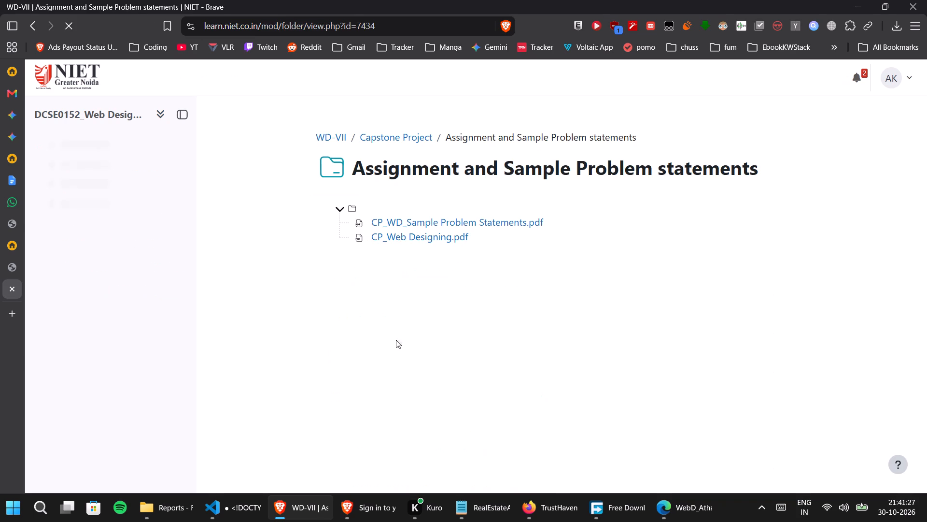
click(409, 234)
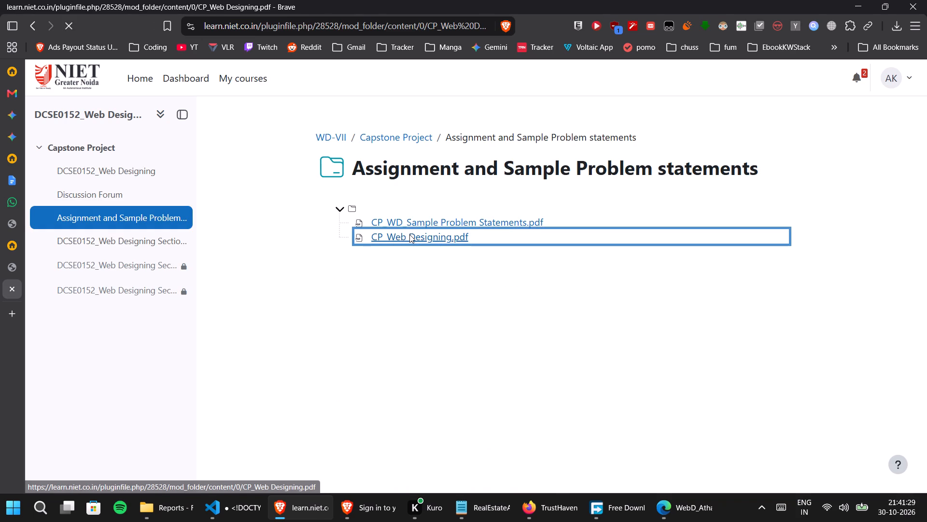
scroll(411, 288, down, 11)
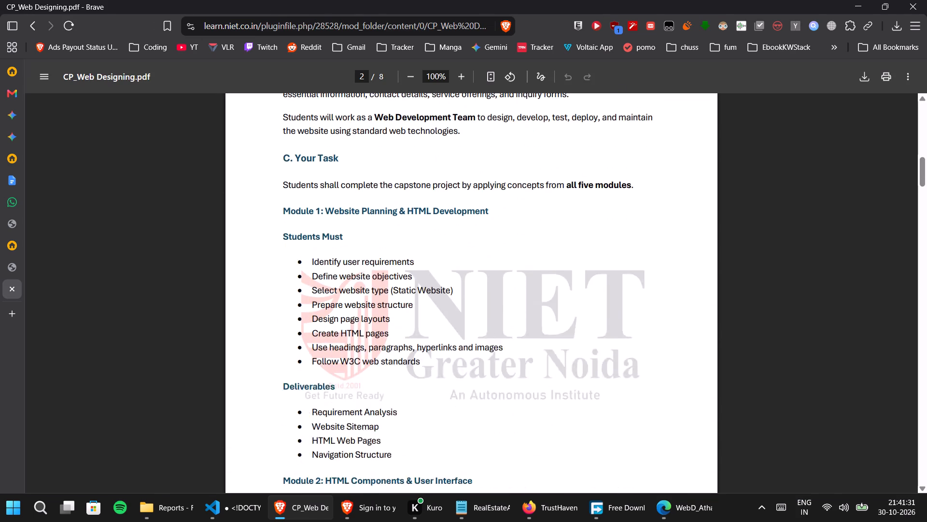
scroll(408, 293, down, 9)
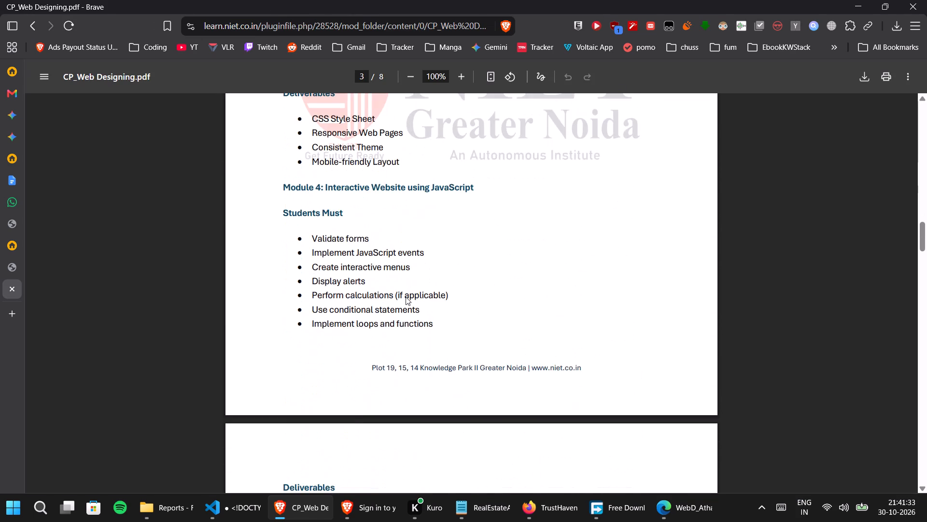
scroll(406, 297, up, 3)
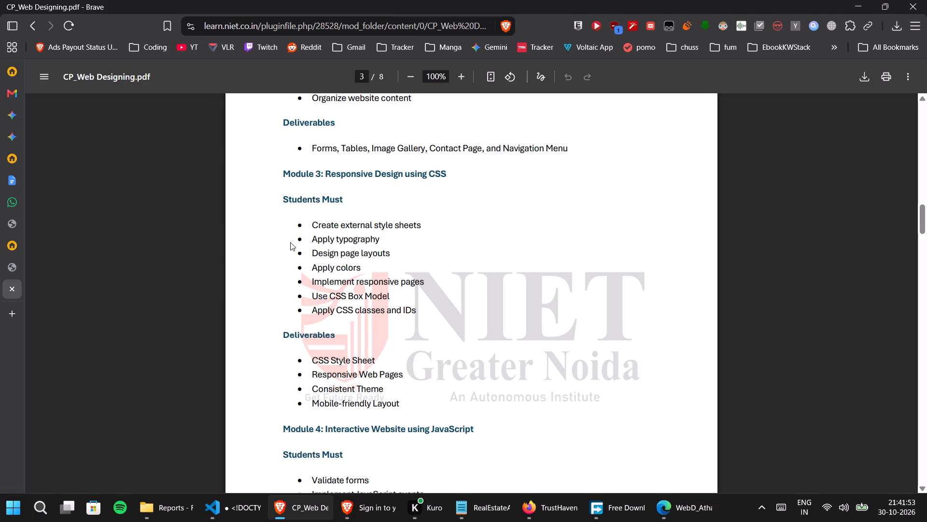
Return to the progress report document and examine it from the title table and signatures through to the appendix.
click(12, 189)
scroll(377, 222, up, 10)
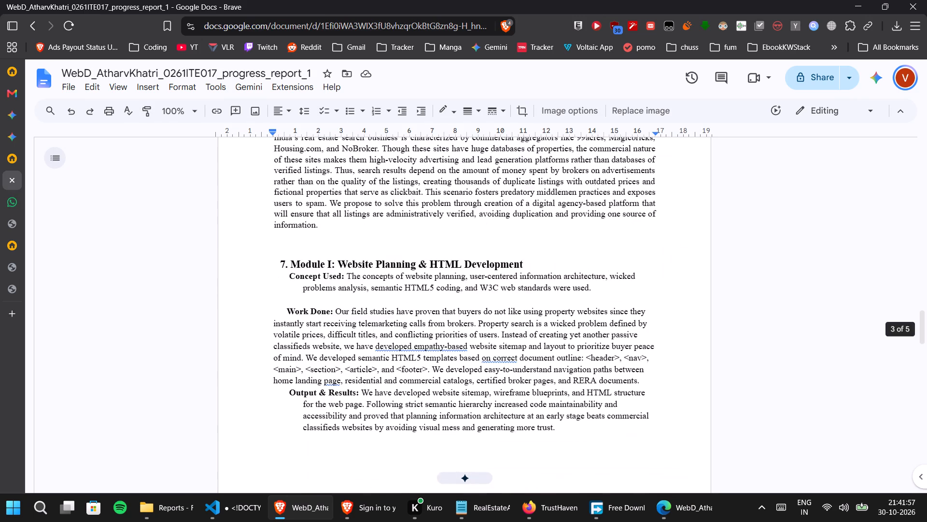
scroll(377, 224, up, 19)
scroll(379, 224, up, 4)
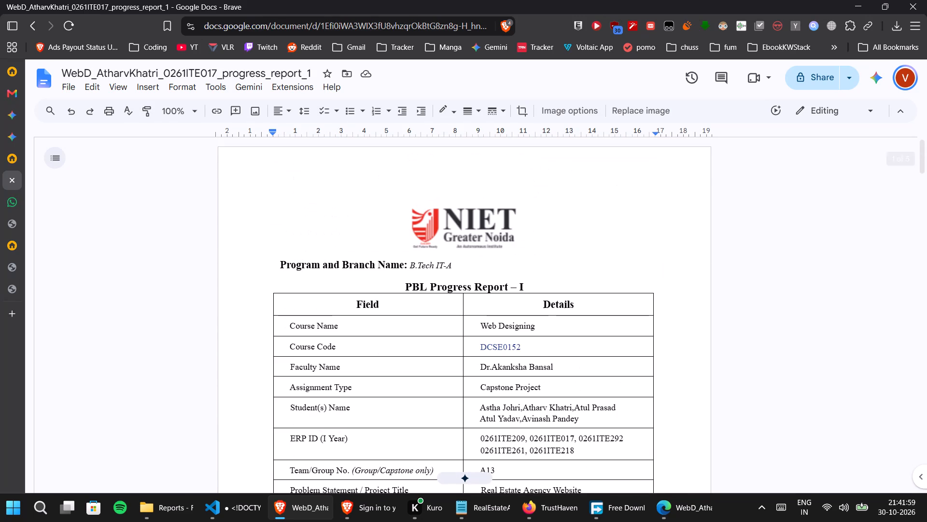
scroll(356, 220, down, 10)
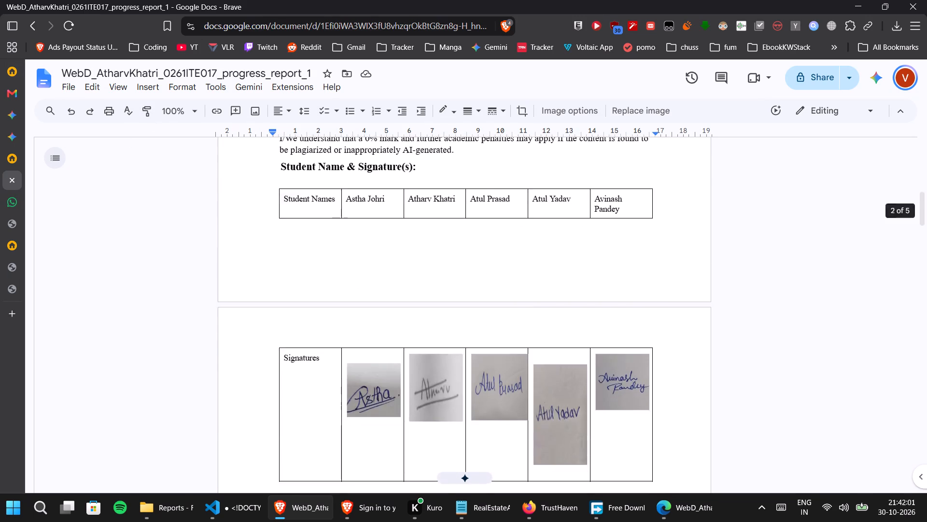
scroll(356, 220, down, 20)
scroll(356, 220, down, 14)
scroll(355, 221, up, 4)
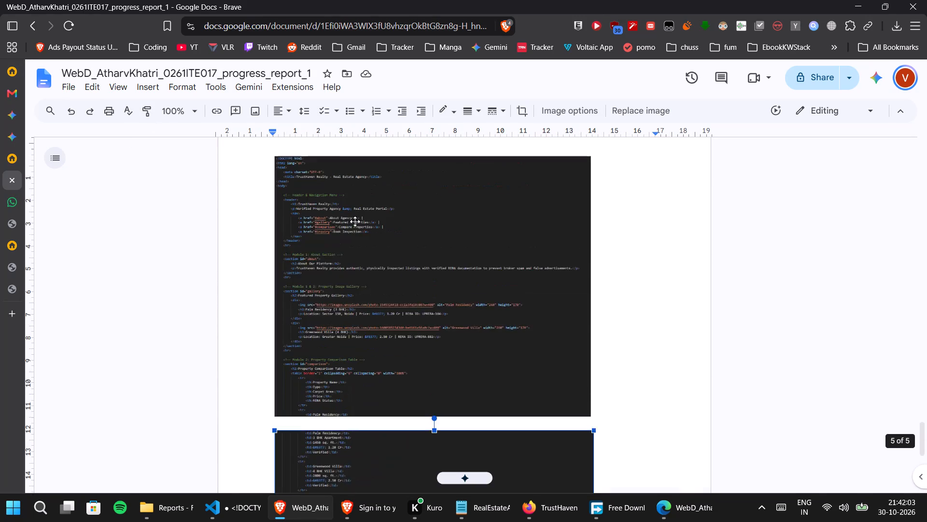
scroll(355, 221, up, 2)
Download the report as a PDF into the WebDesign Reports folder, with the file name ending in "progress_report_1final2".
click(62, 87)
click(70, 88)
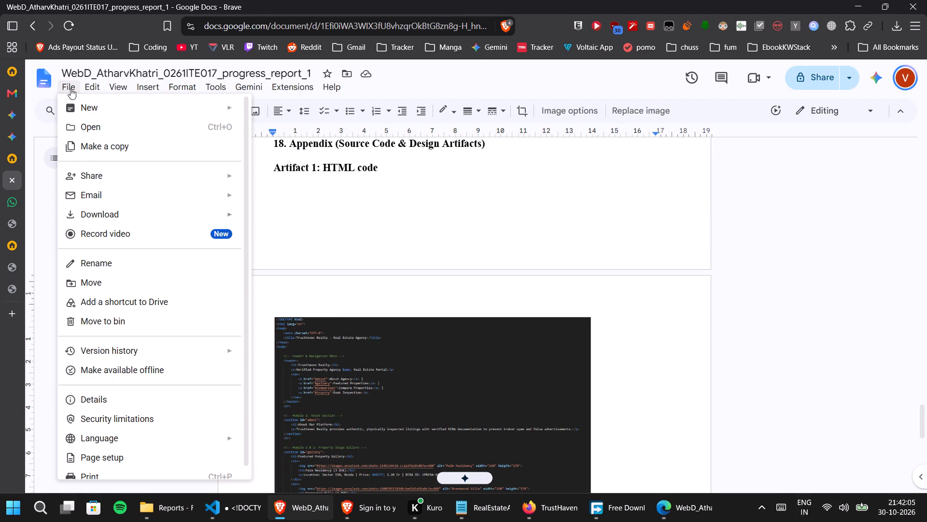
click(97, 215)
click(297, 238)
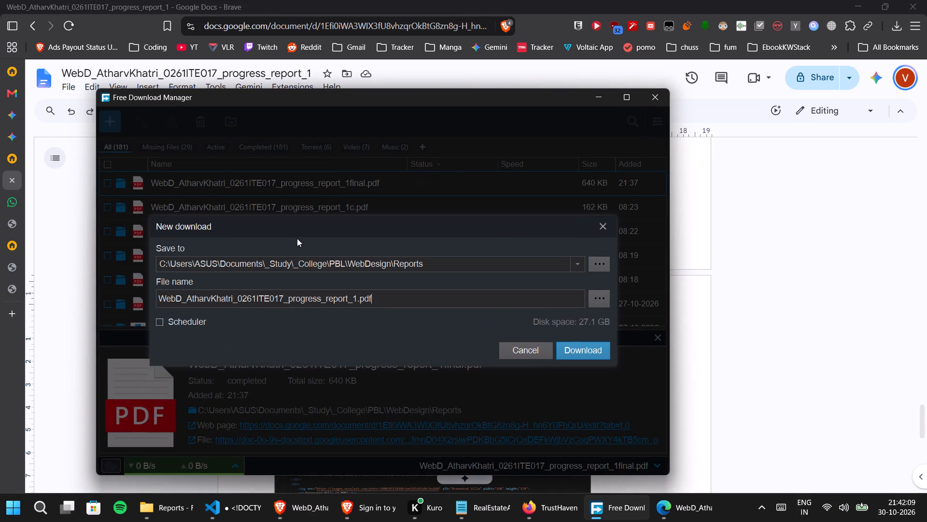
click(358, 303)
text(final)
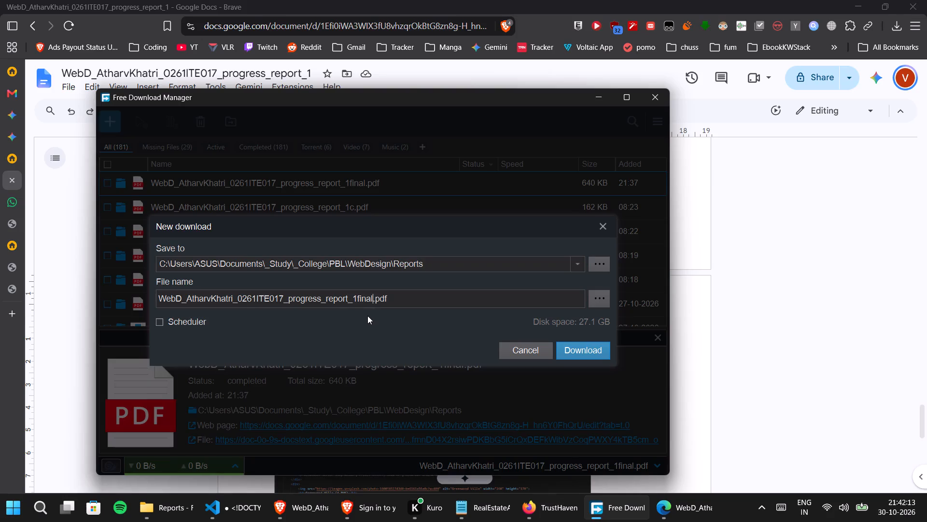
key(2)
key(Return)
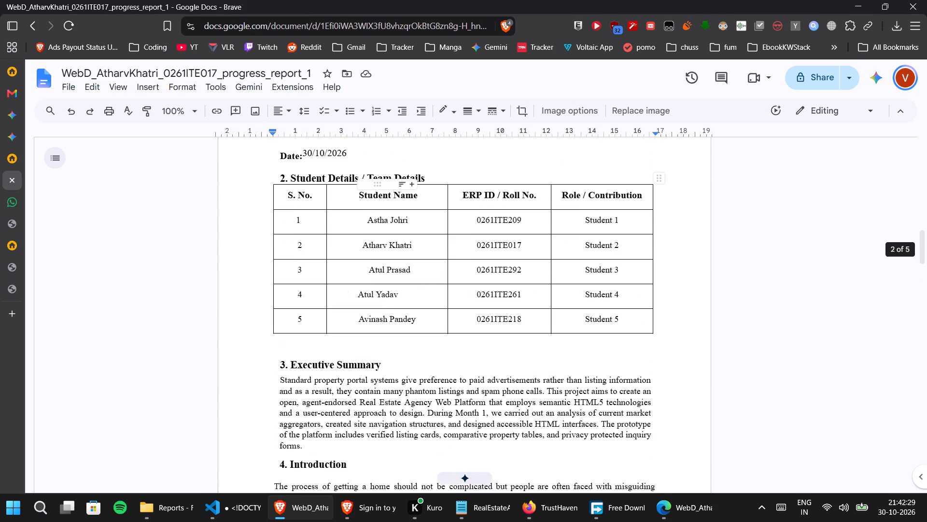
scroll(353, 203, up, 3)
scroll(353, 203, down, 2)
scroll(353, 203, up, 2)
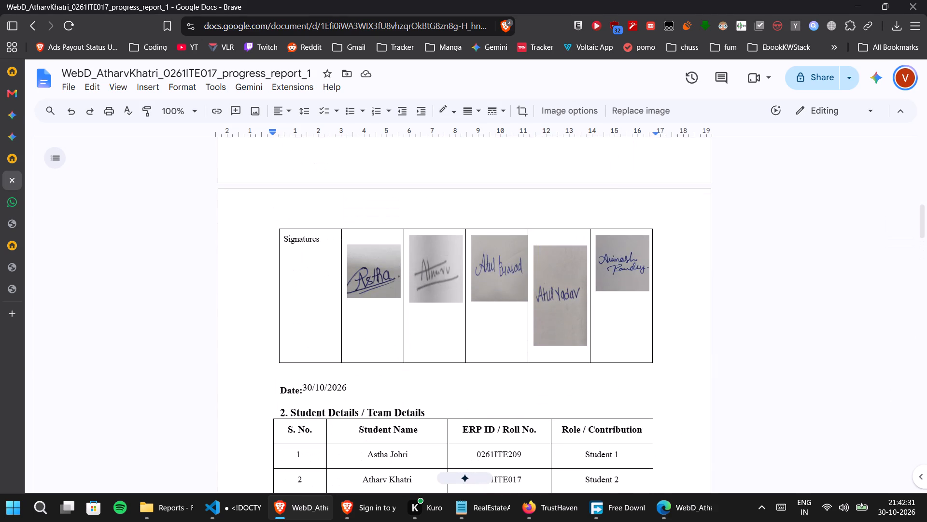
scroll(353, 203, up, 2)
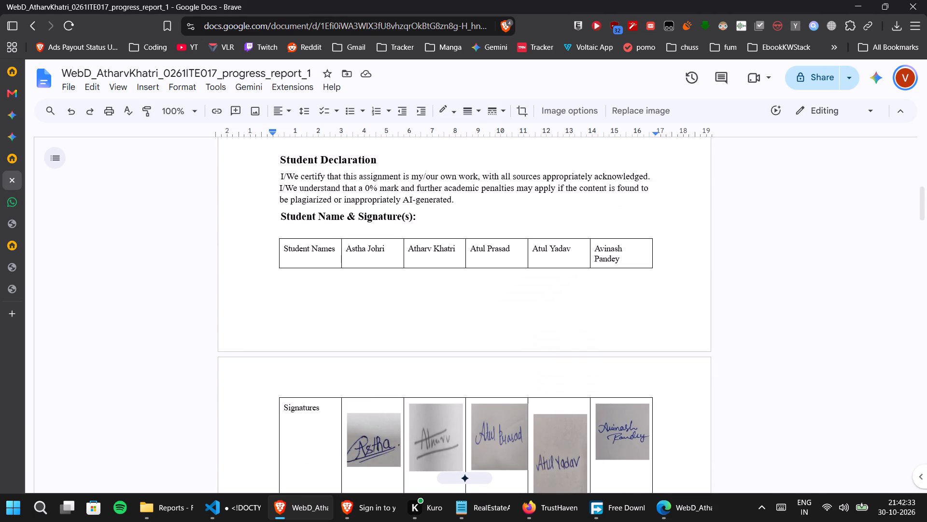
scroll(414, 254, down, 2)
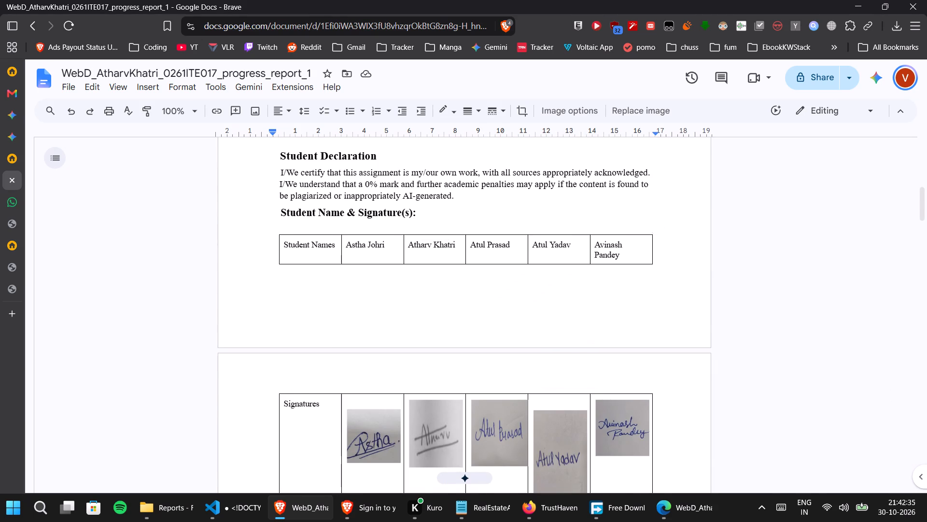
scroll(414, 254, down, 2)
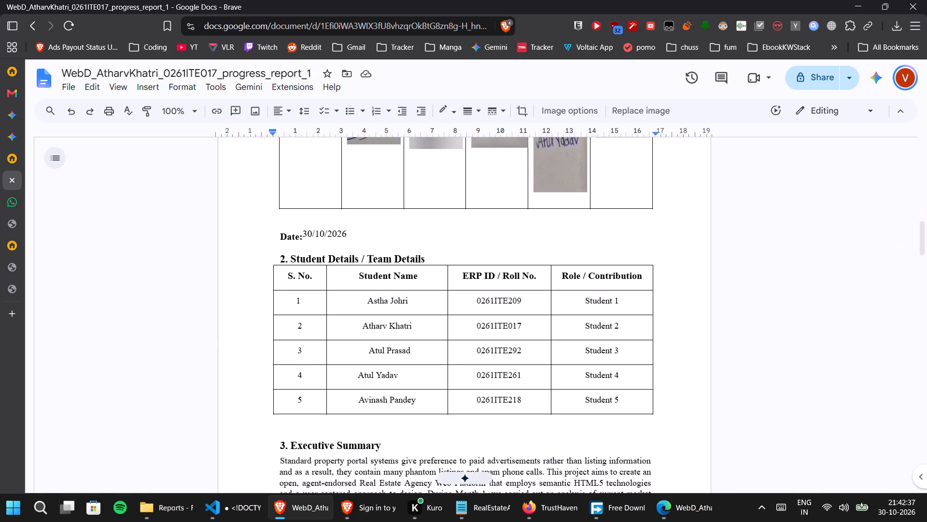
scroll(413, 254, down, 18)
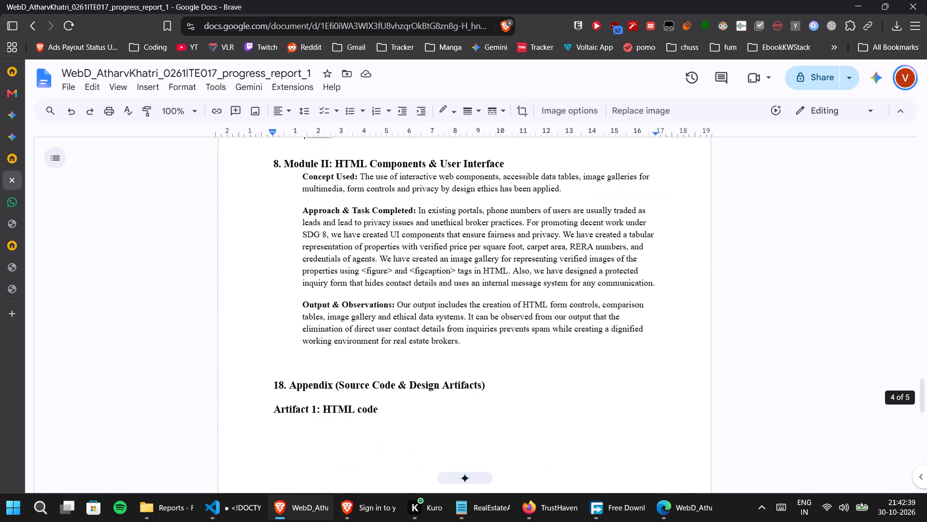
scroll(410, 257, up, 20)
scroll(410, 257, up, 10)
scroll(417, 282, down, 1)
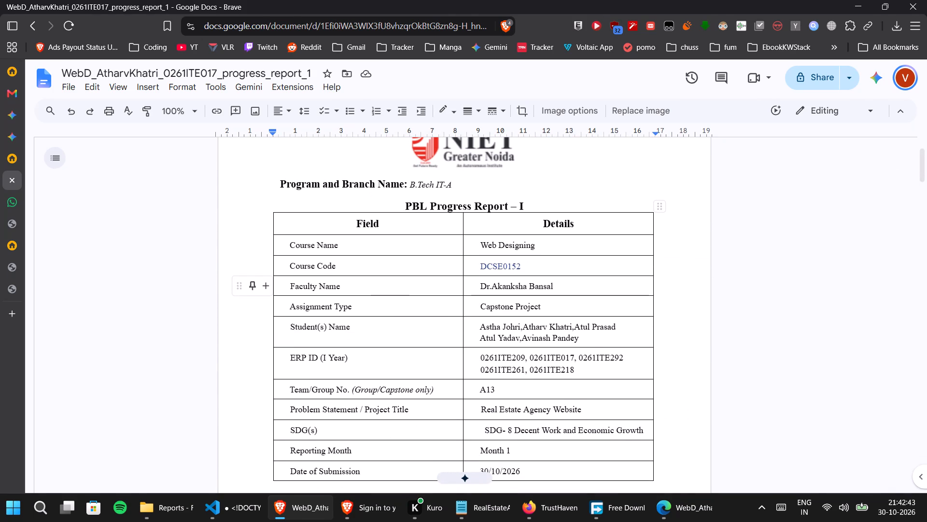
Examine the title table, student declaration, signature table and team details across the report's first two pages.
scroll(403, 280, down, 7)
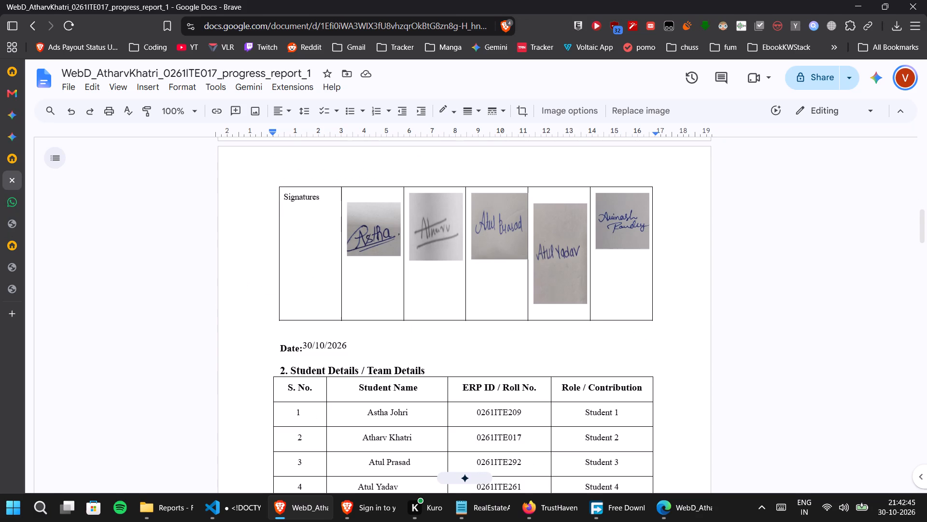
scroll(403, 280, up, 3)
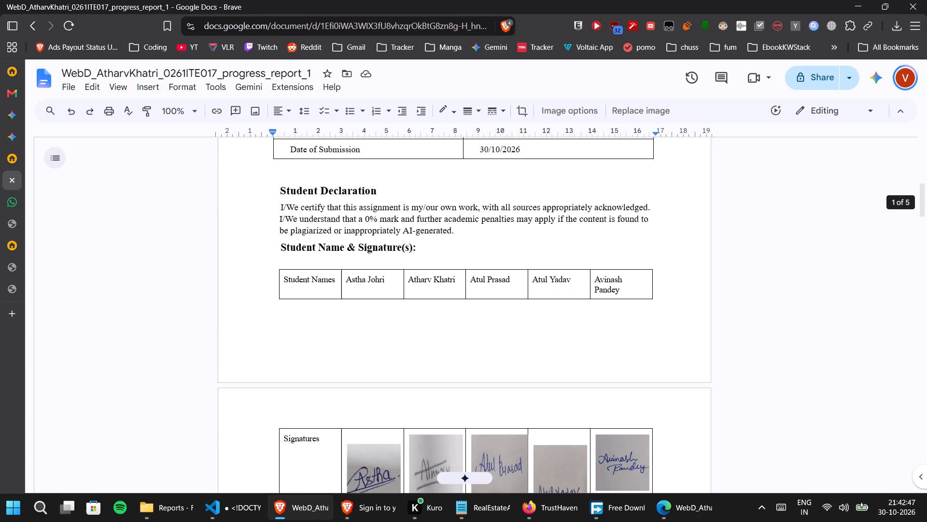
scroll(403, 280, down, 4)
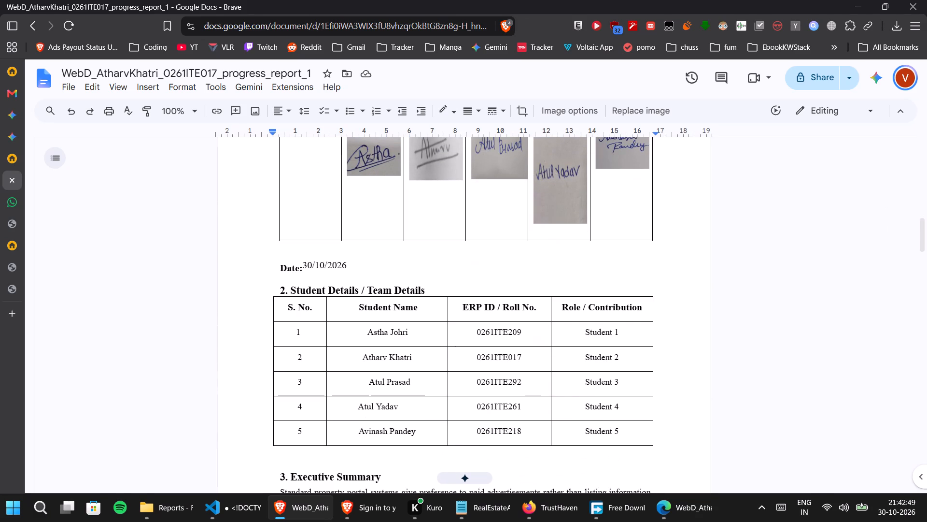
scroll(403, 280, up, 4)
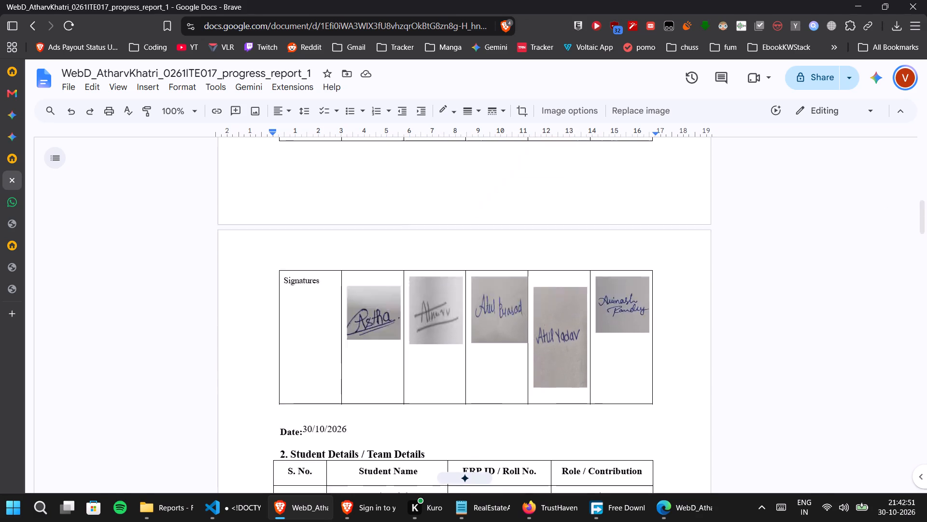
scroll(403, 280, up, 4)
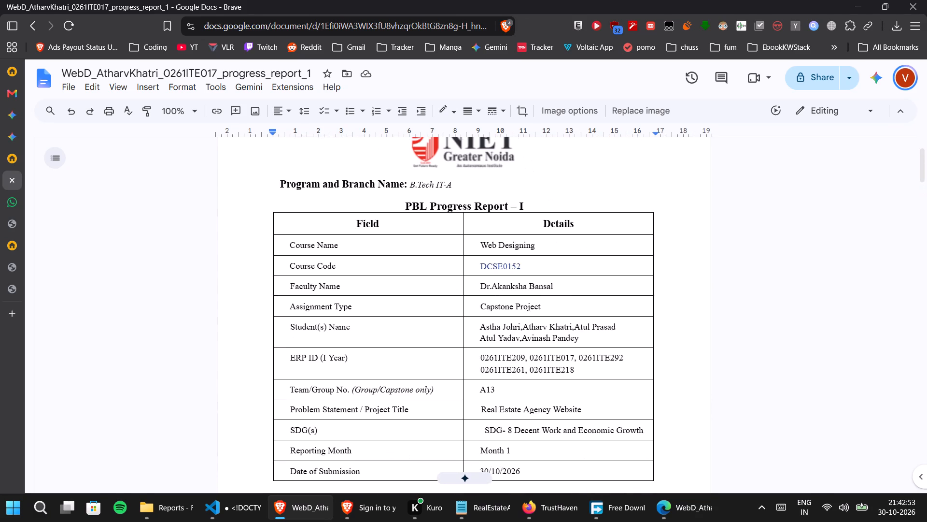
scroll(403, 280, down, 6)
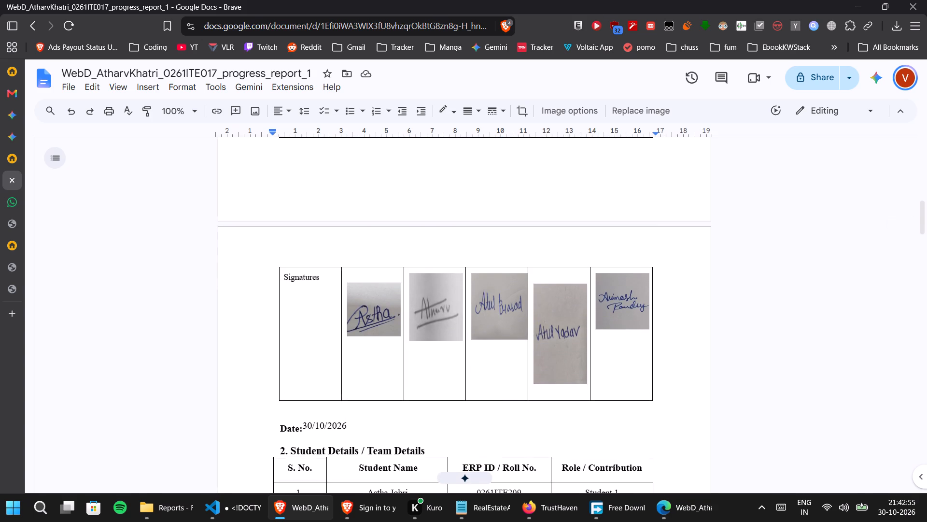
scroll(403, 280, up, 1)
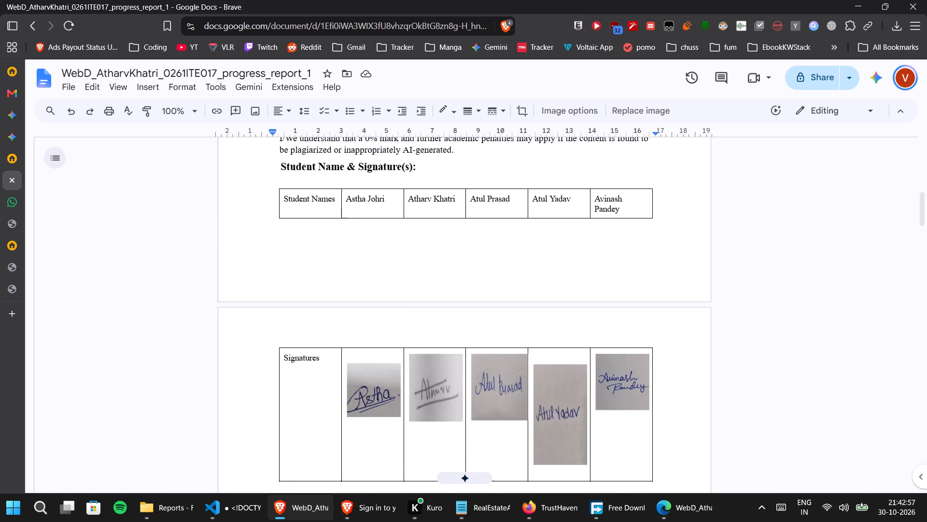
scroll(403, 280, down, 2)
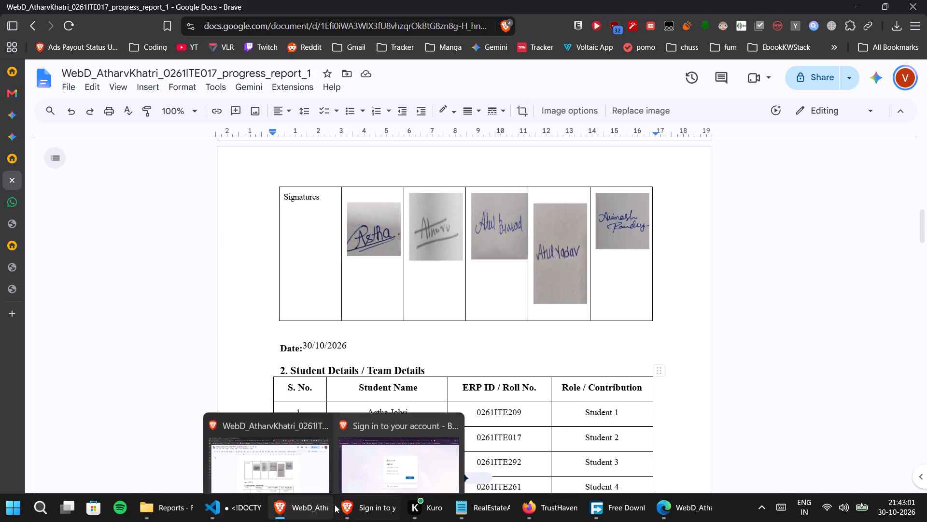
Examine the title page of the other group's report, Web Design BPL 1st month report _compressed (5).pdf, for comparison.
click(9, 225)
scroll(197, 209, up, 7)
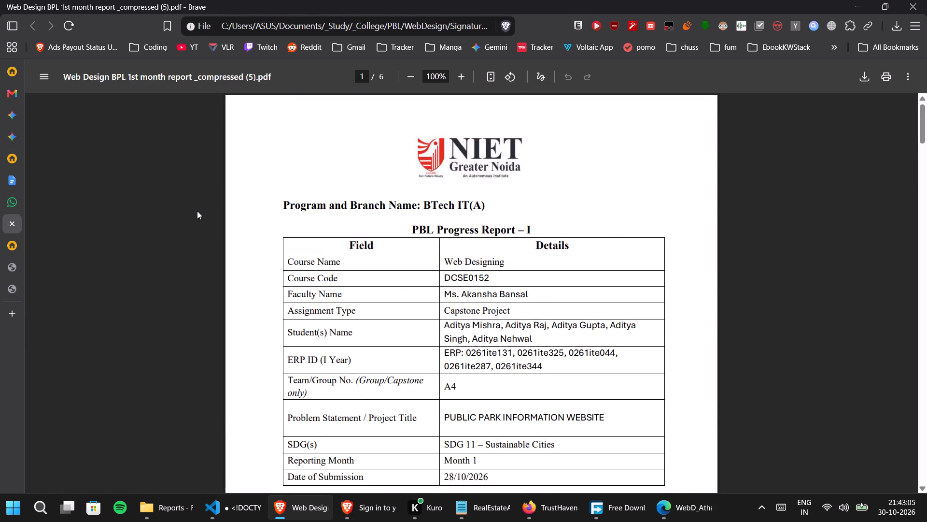
scroll(197, 211, up, 2)
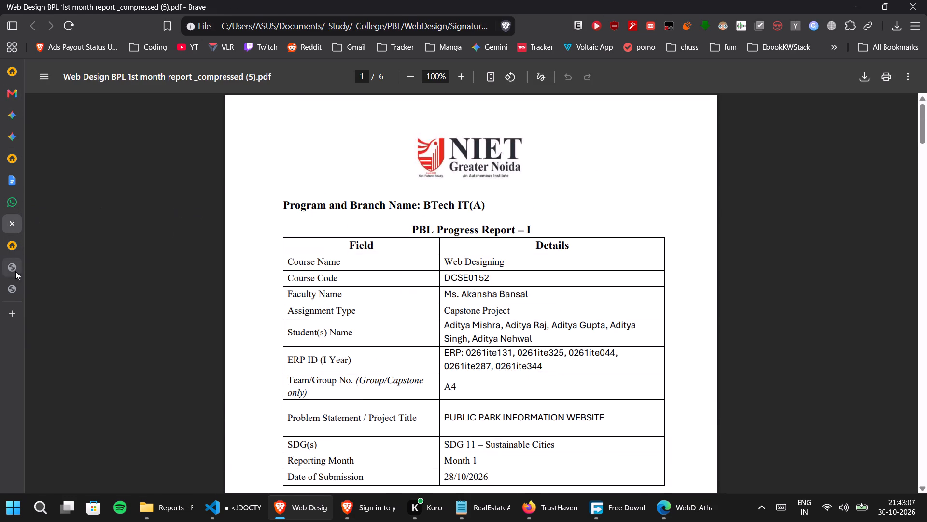
click(15, 274)
click(15, 288)
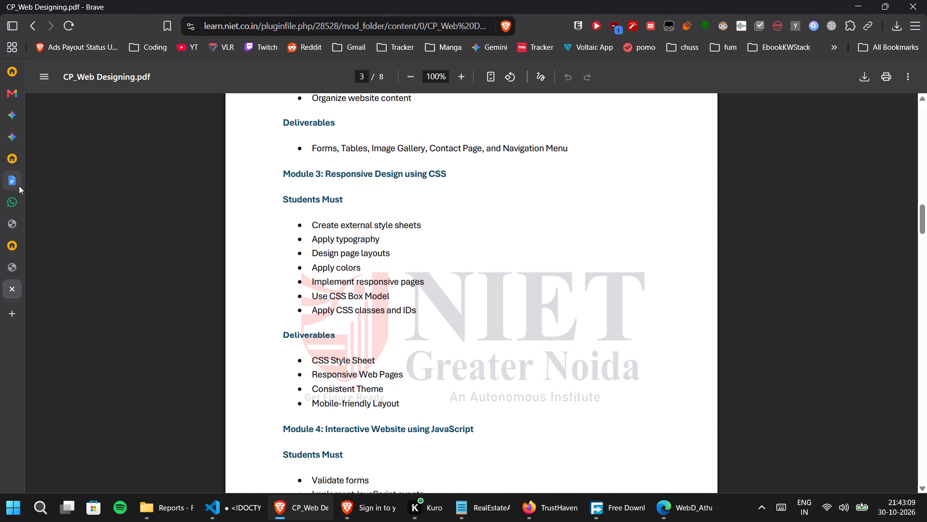
click(19, 228)
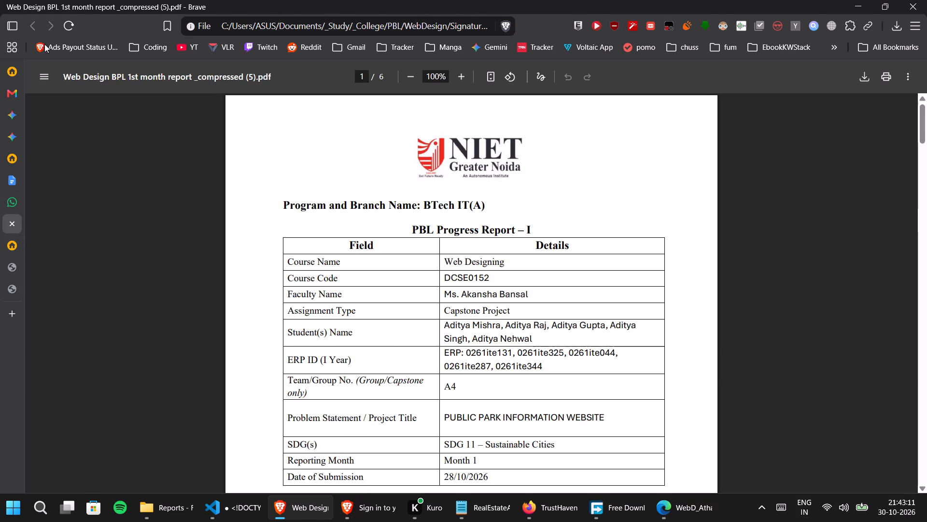
Go back from the assignment brief to the course page and open the DCSE0152_Web Designing assignment submission for editing.
click(14, 270)
click(9, 295)
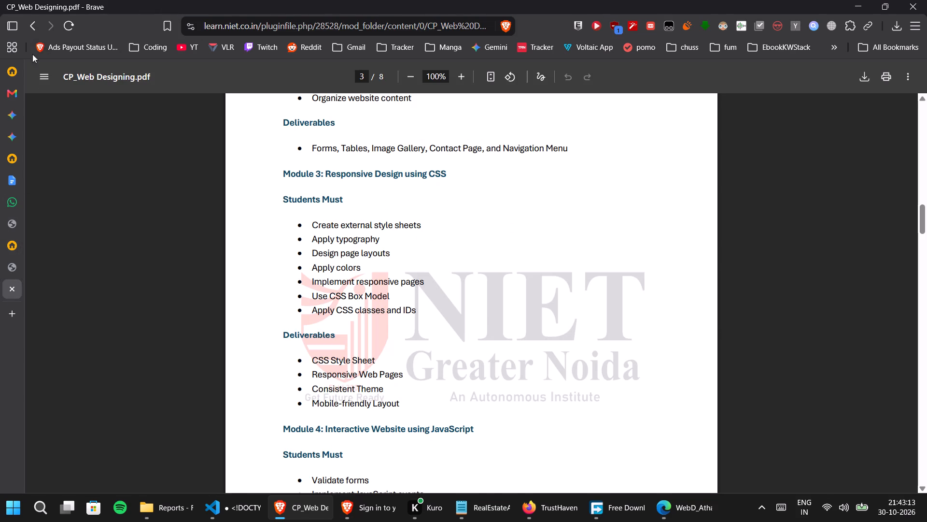
click(32, 19)
click(32, 19)
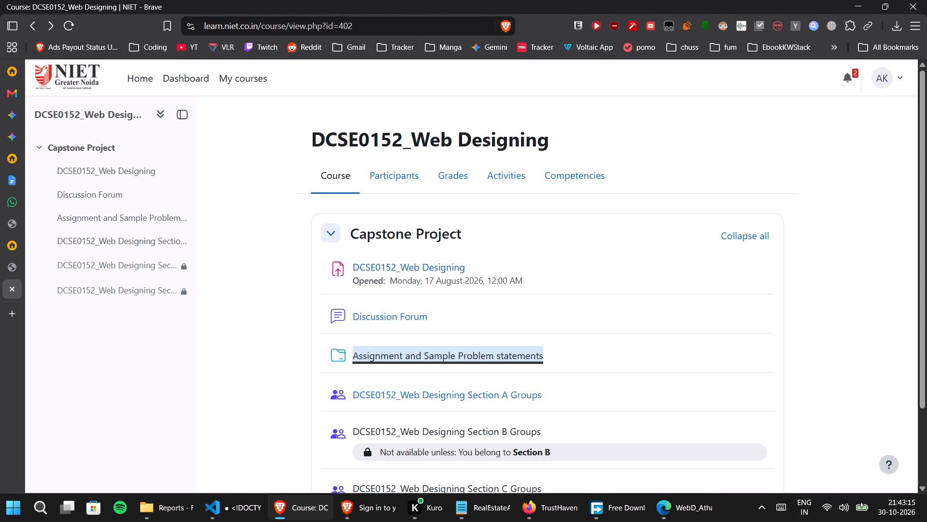
click(386, 273)
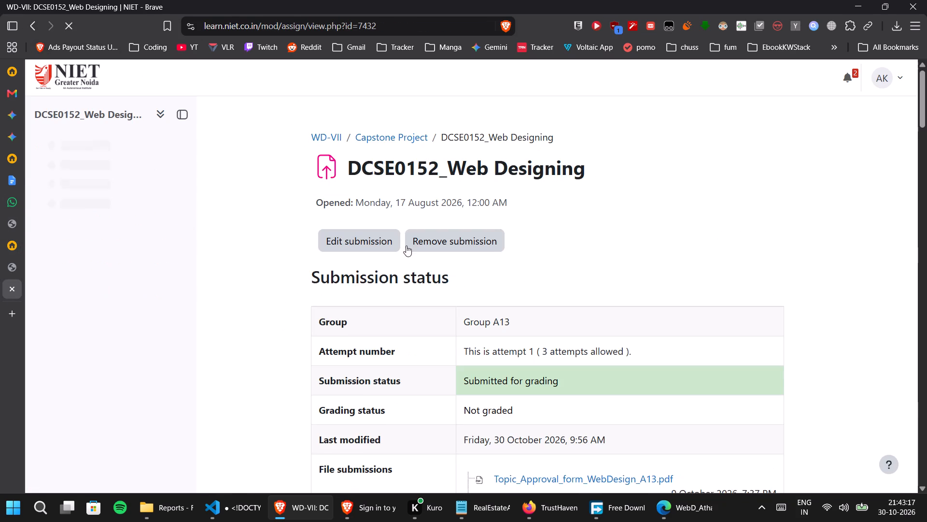
scroll(406, 246, down, 1)
click(391, 156)
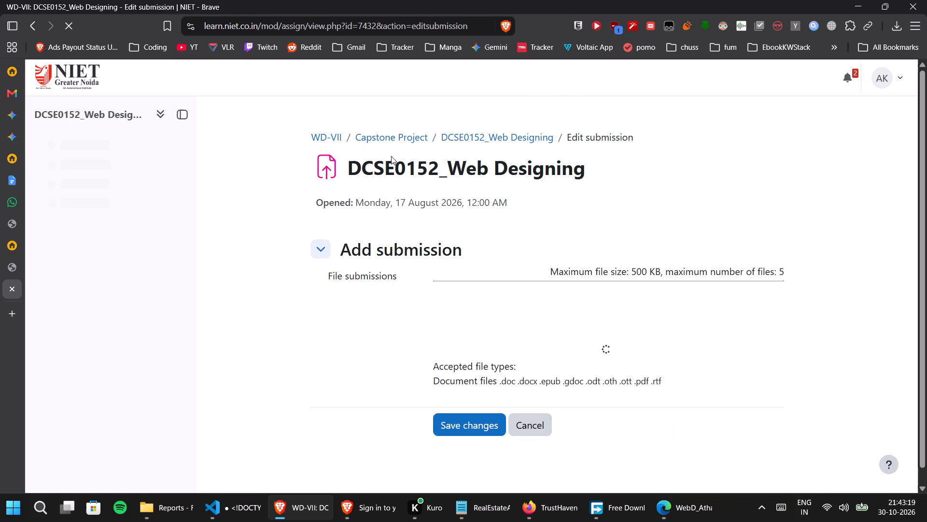
Delete the previously submitted progress report PDF from the file submissions, keeping the topic approval form.
scroll(397, 164, down, 2)
scroll(575, 264, down, 1)
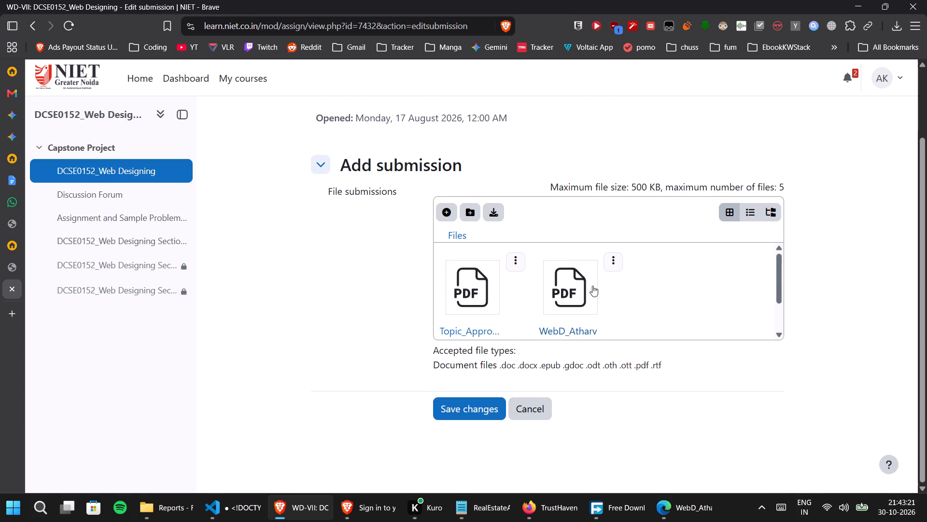
click(612, 269)
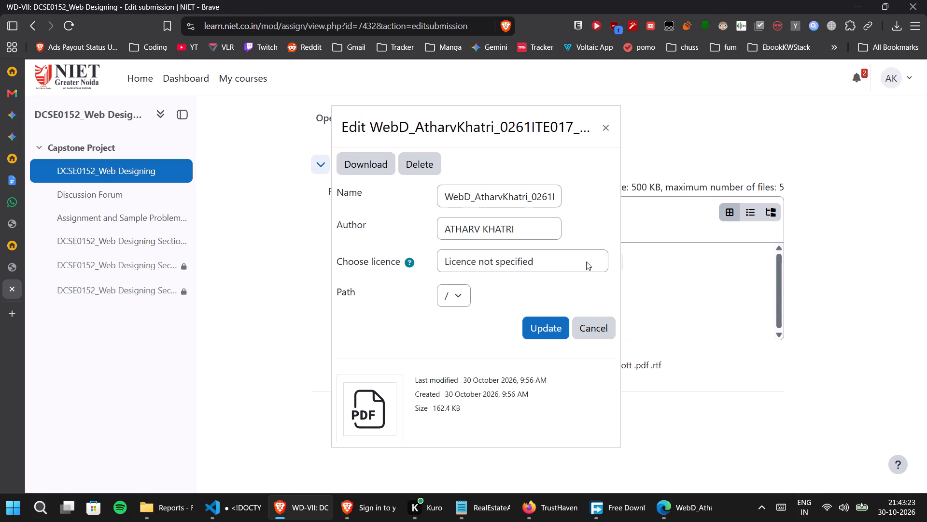
click(416, 172)
click(606, 168)
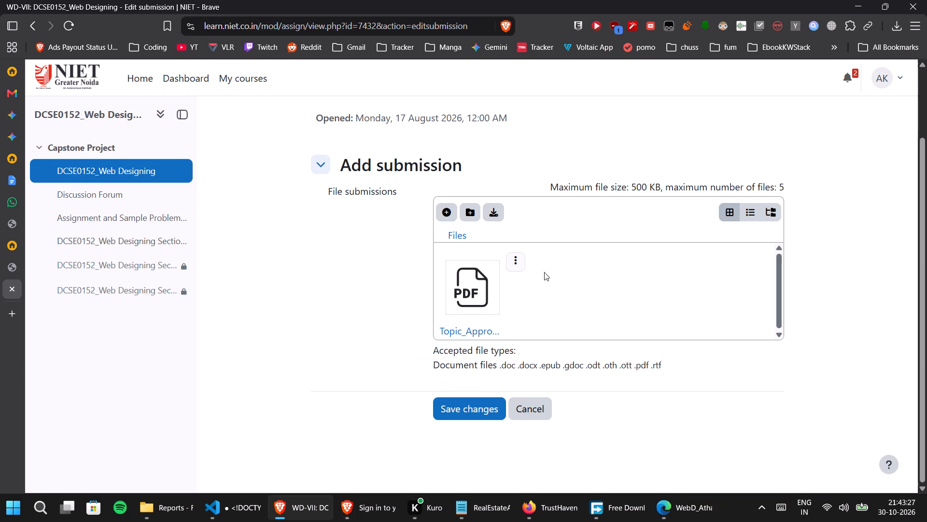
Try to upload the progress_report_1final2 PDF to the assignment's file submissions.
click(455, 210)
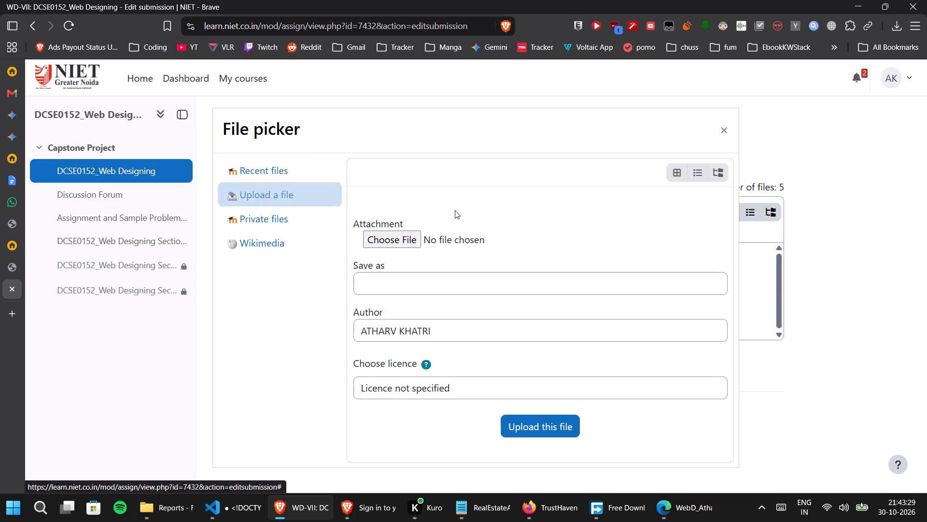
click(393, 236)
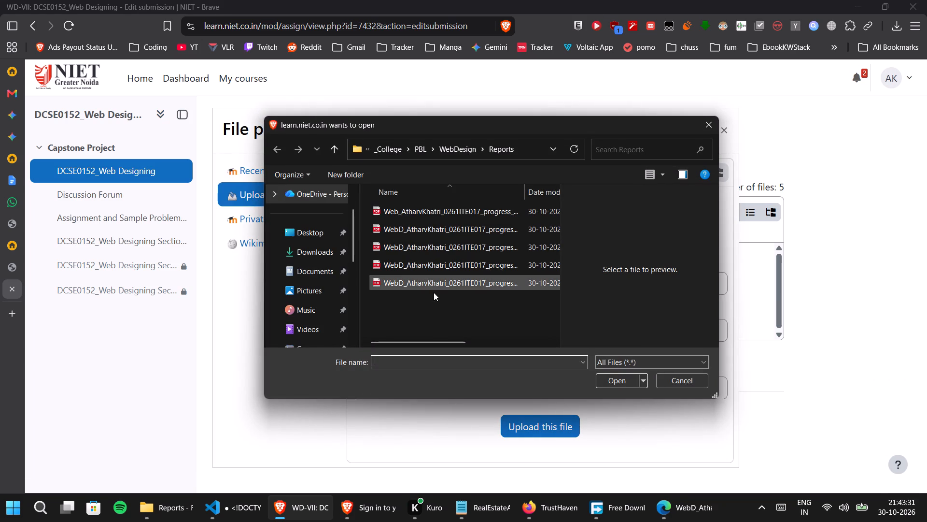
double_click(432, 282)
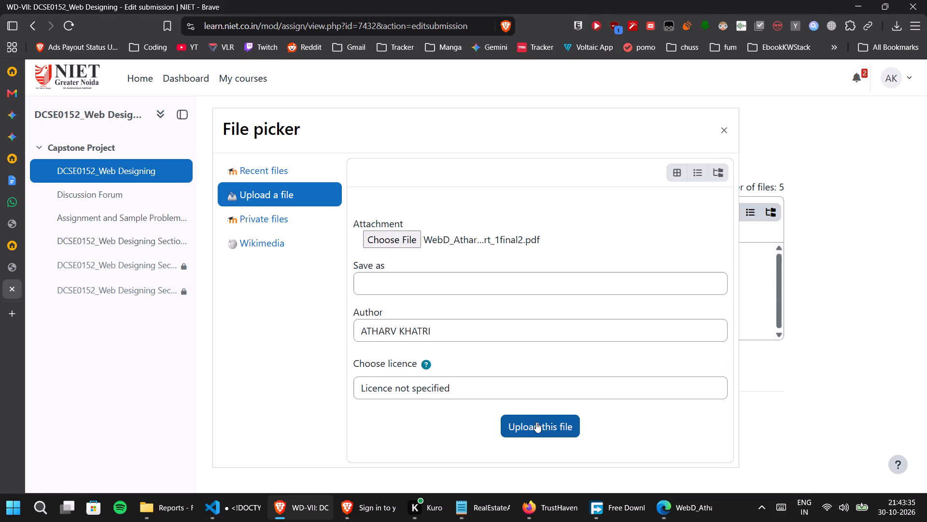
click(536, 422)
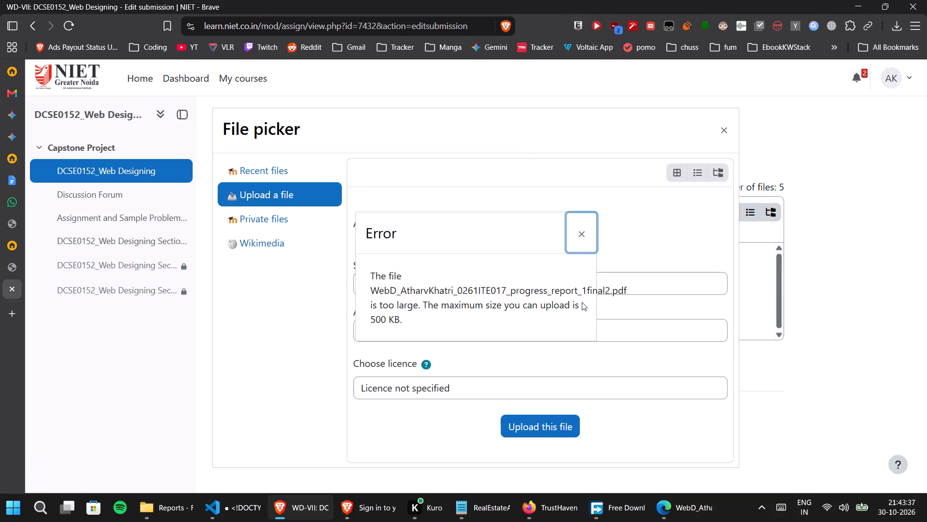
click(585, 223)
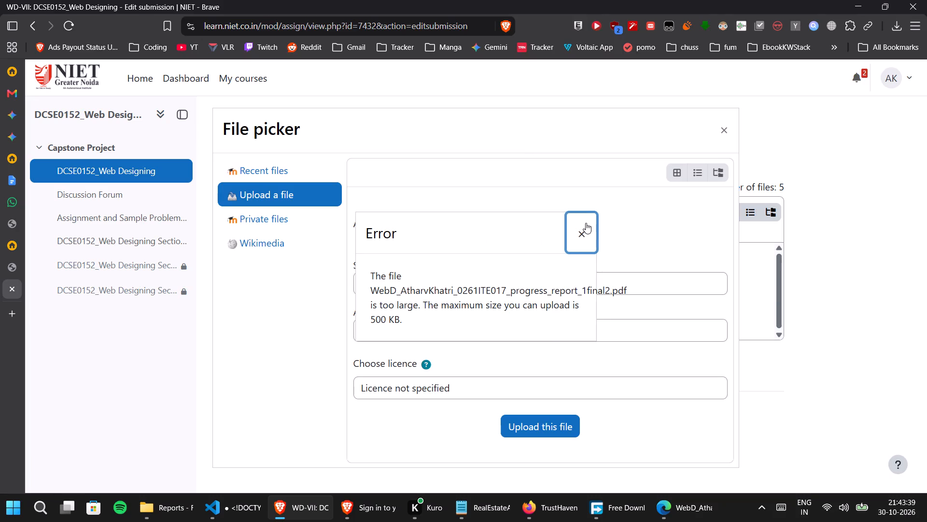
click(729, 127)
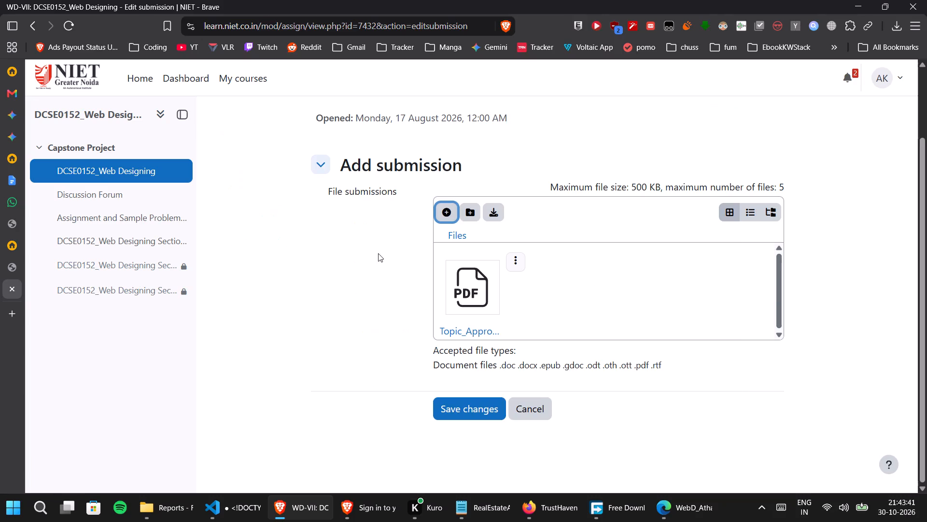
Search the web for "compress pdf online" in a new tab and open iLovePDF's Compress PDF tool.
click(20, 307)
text(compress)
key(space)
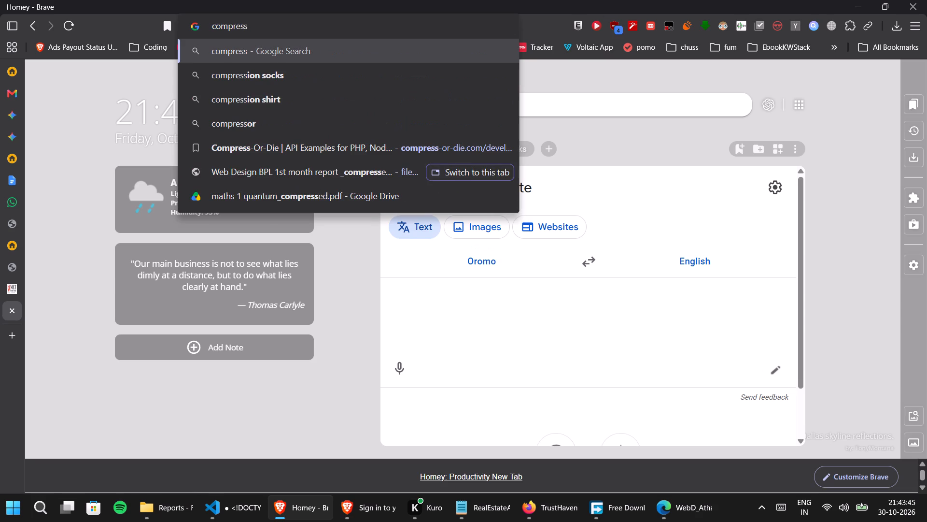
text(pdf onl)
text(ine)
key(Return)
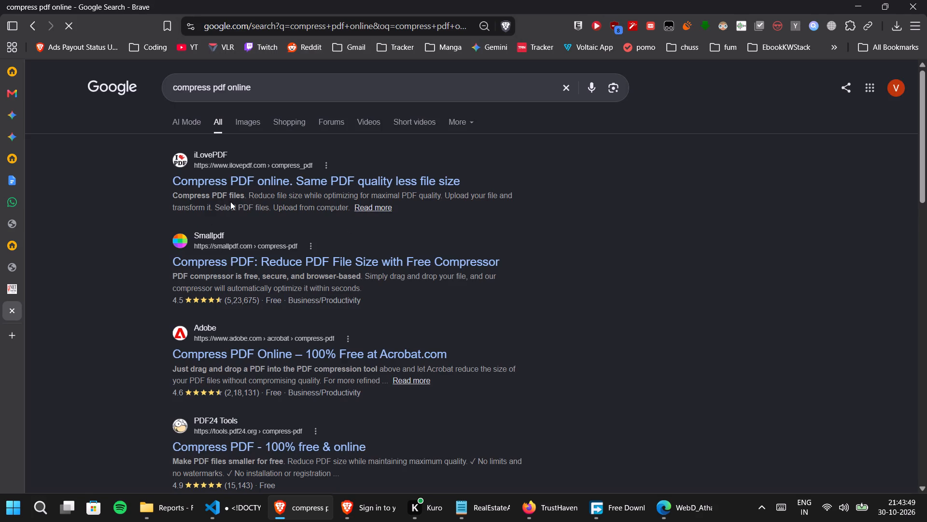
click(237, 185)
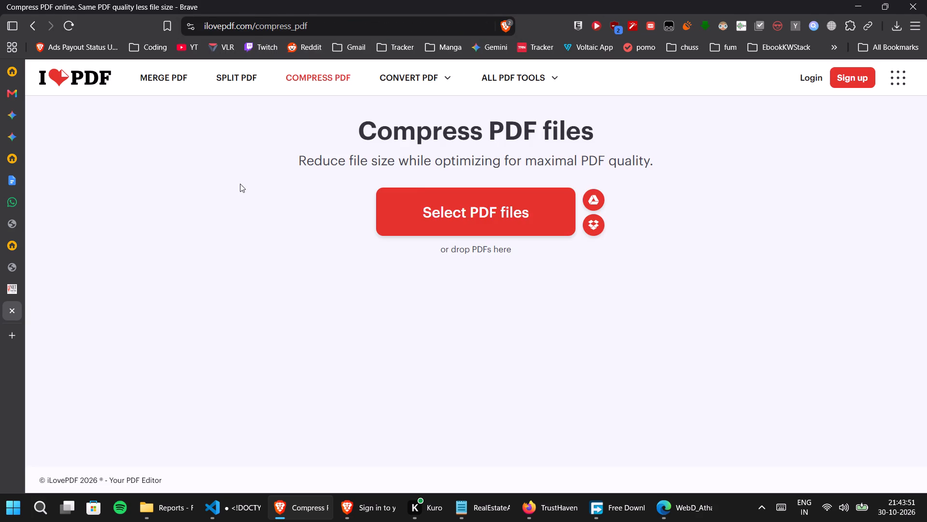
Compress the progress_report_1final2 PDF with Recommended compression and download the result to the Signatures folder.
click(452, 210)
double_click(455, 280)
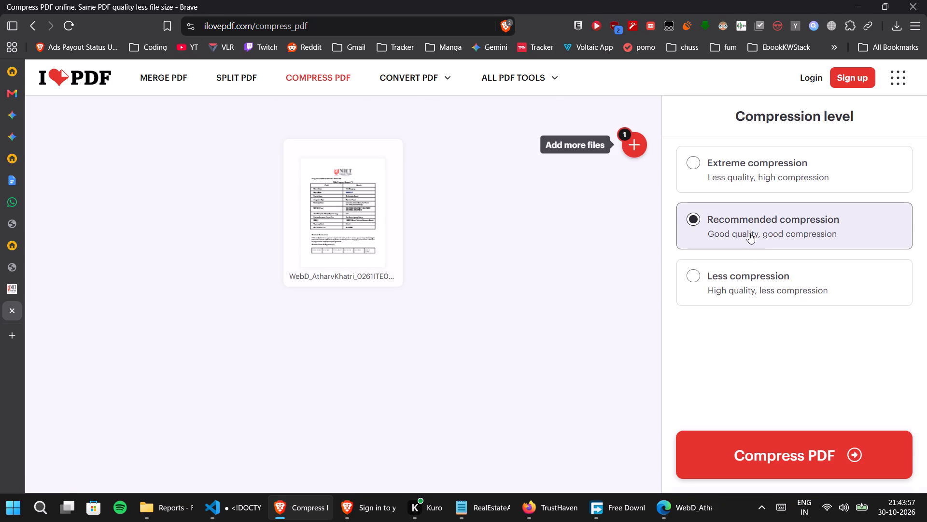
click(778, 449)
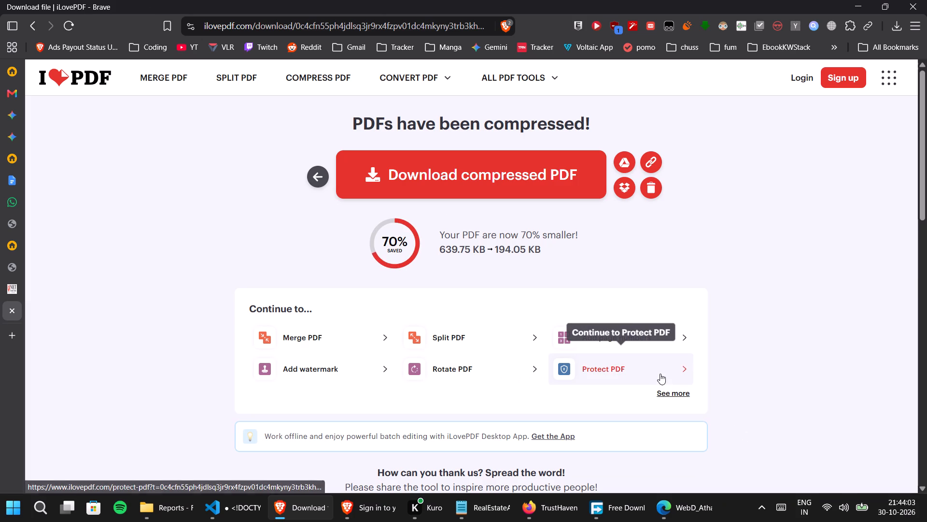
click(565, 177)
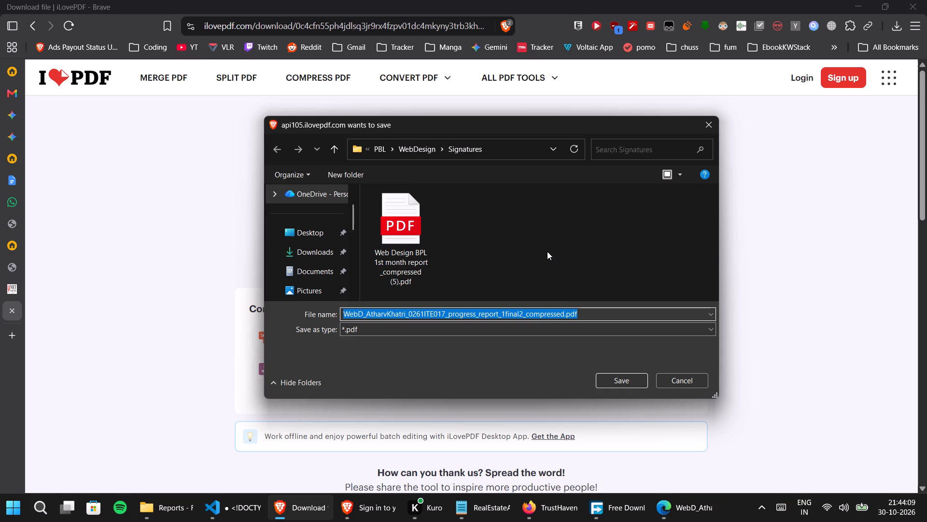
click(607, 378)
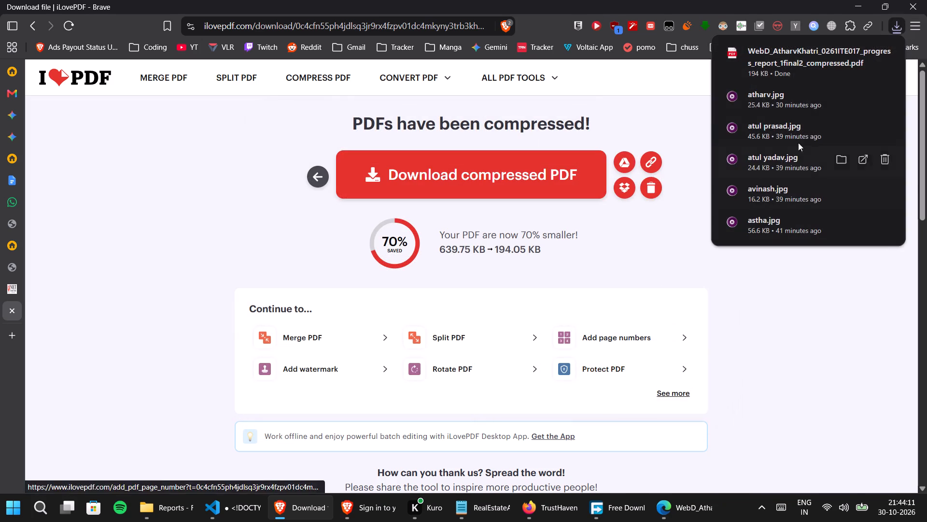
Examine the text, deliverable screenshot and source code images across the downloaded compressed report for legibility.
click(761, 54)
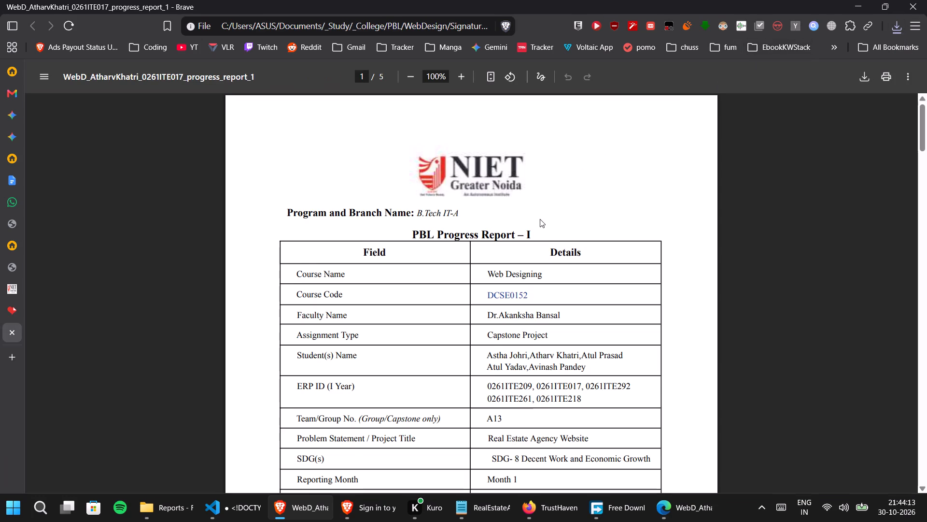
scroll(540, 219, down, 12)
scroll(537, 206, up, 4)
scroll(537, 206, down, 7)
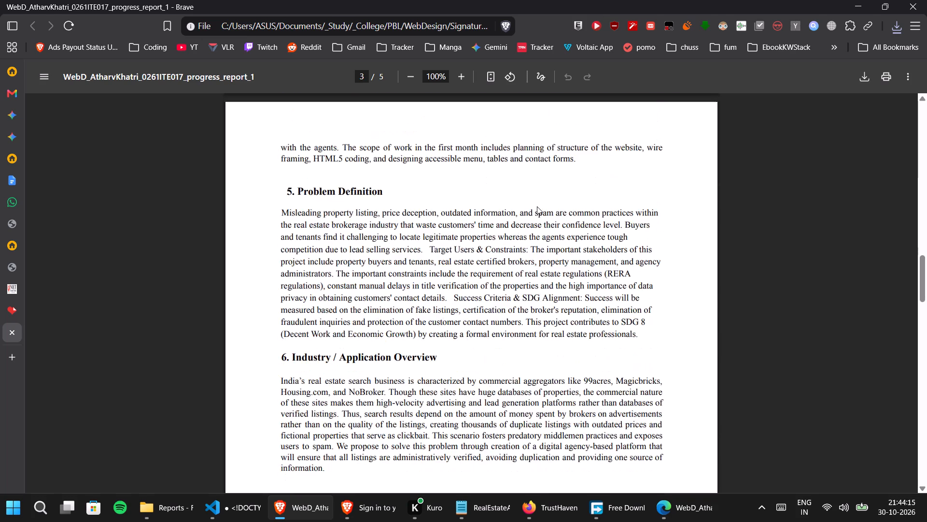
scroll(537, 206, down, 14)
scroll(535, 206, up, 5)
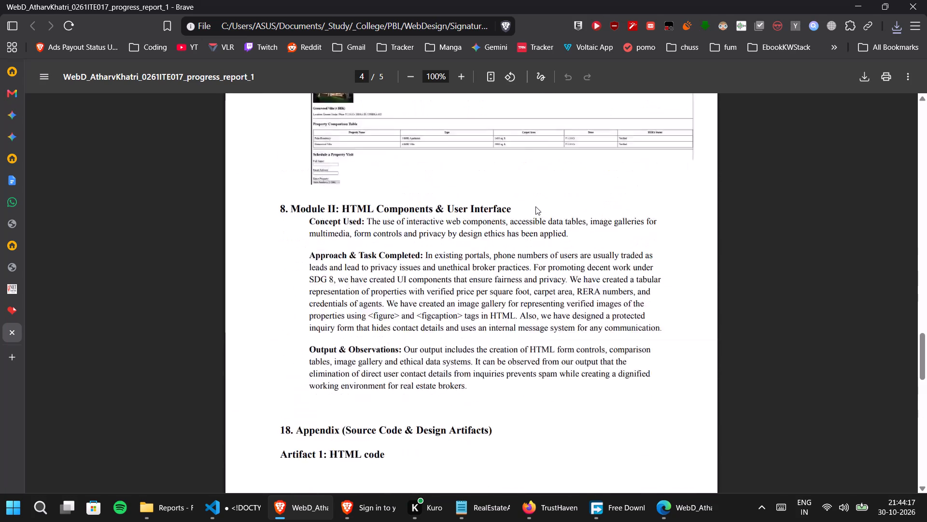
scroll(535, 206, down, 8)
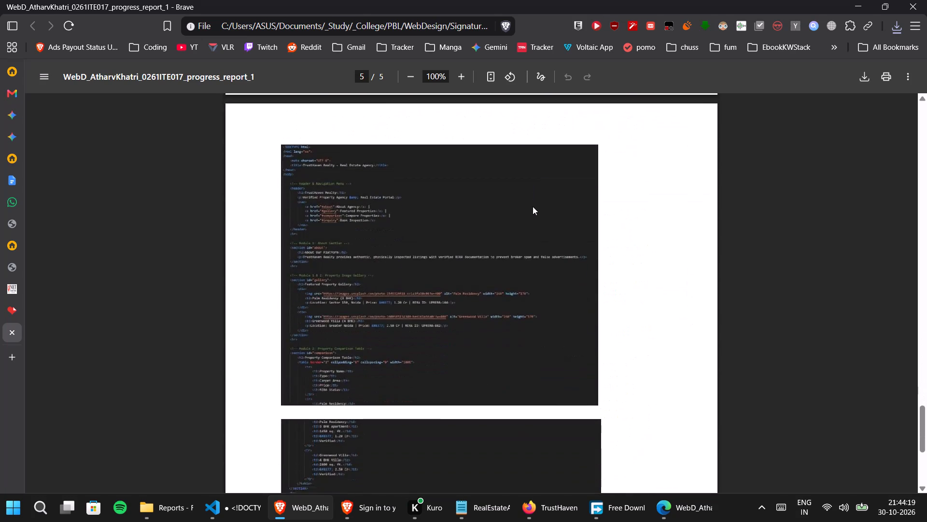
click(395, 195)
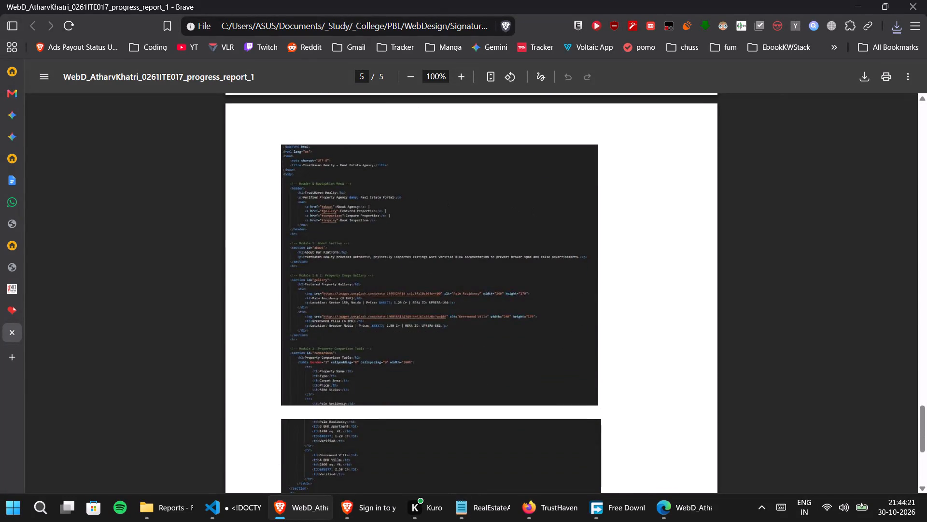
ctrl+scroll(367, 194, up, 3)
drag(205, 192, 280, 222)
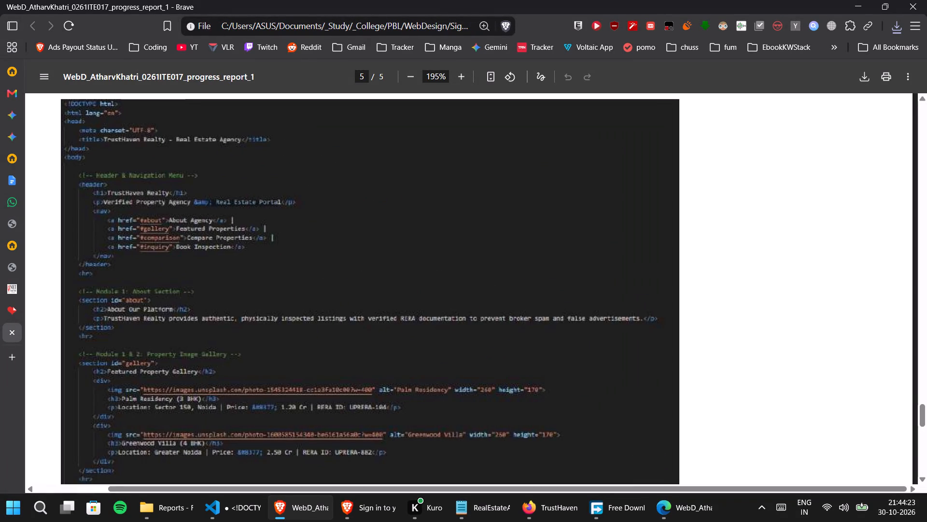
drag(280, 222, 281, 223)
click(278, 236)
ctrl+scroll(278, 236, down, 3)
scroll(278, 236, down, 5)
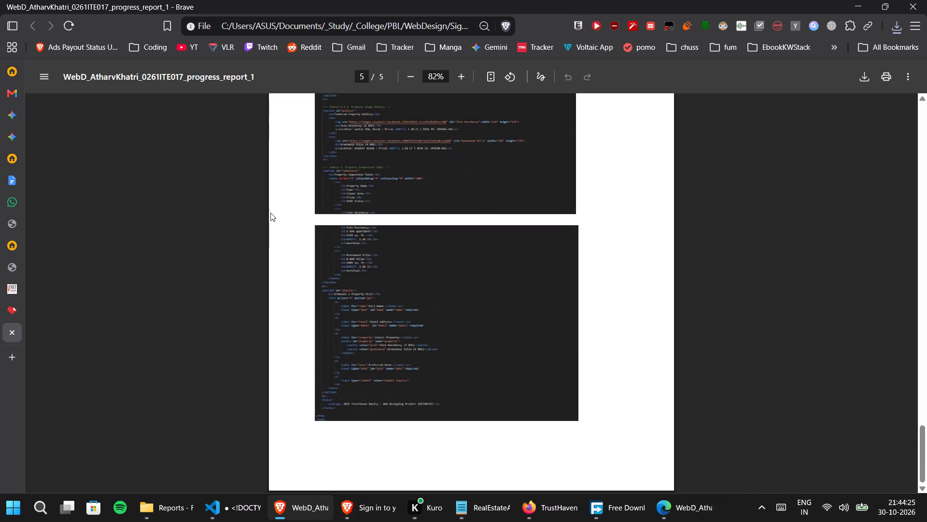
ctrl+scroll(270, 213, up, 2)
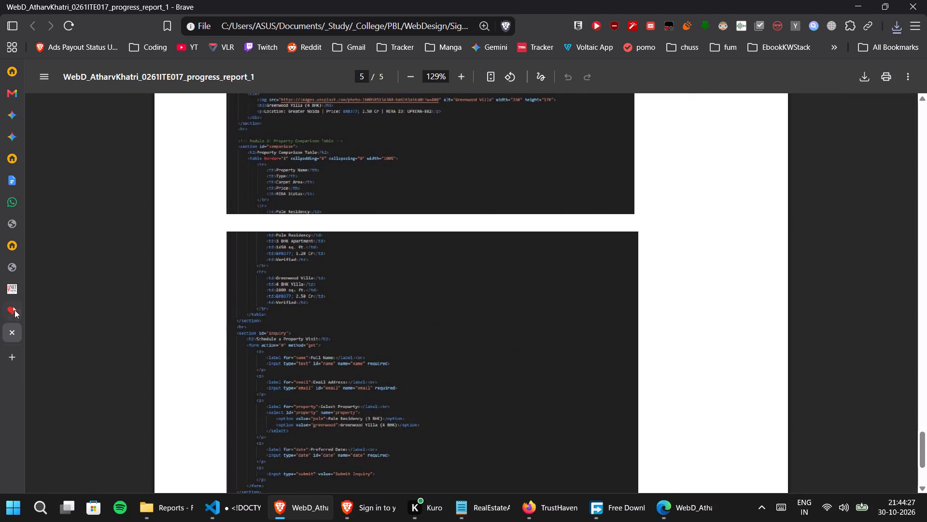
Return to iLovePDF and compress the progress_report_1final2 PDF again using Less compression.
click(14, 309)
click(316, 179)
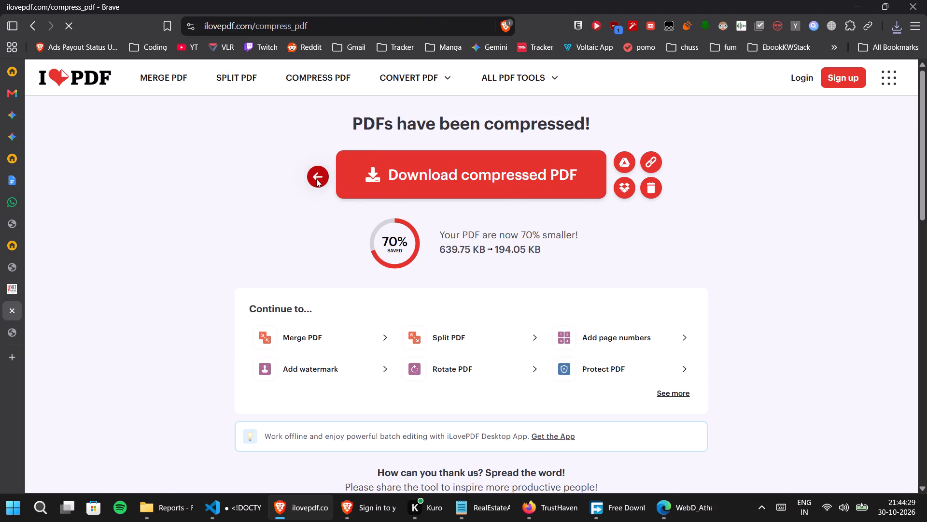
click(399, 213)
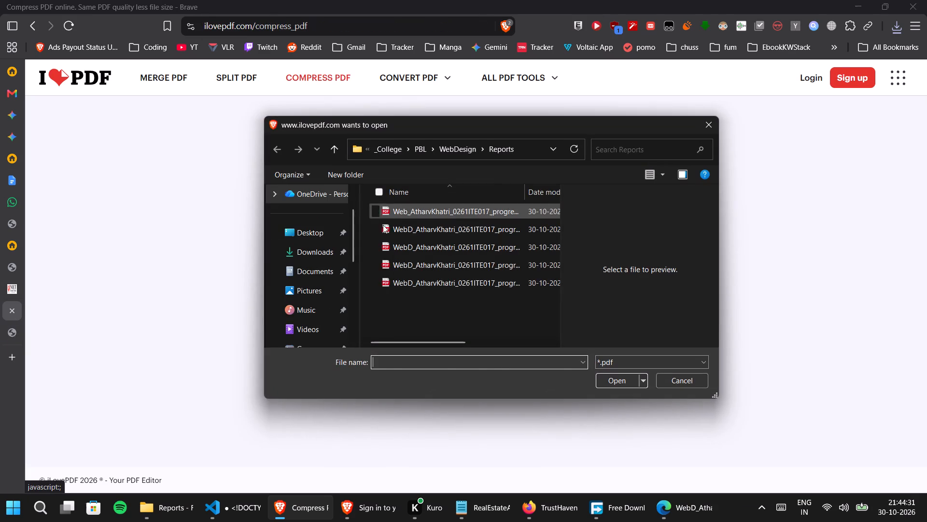
double_click(412, 287)
click(720, 288)
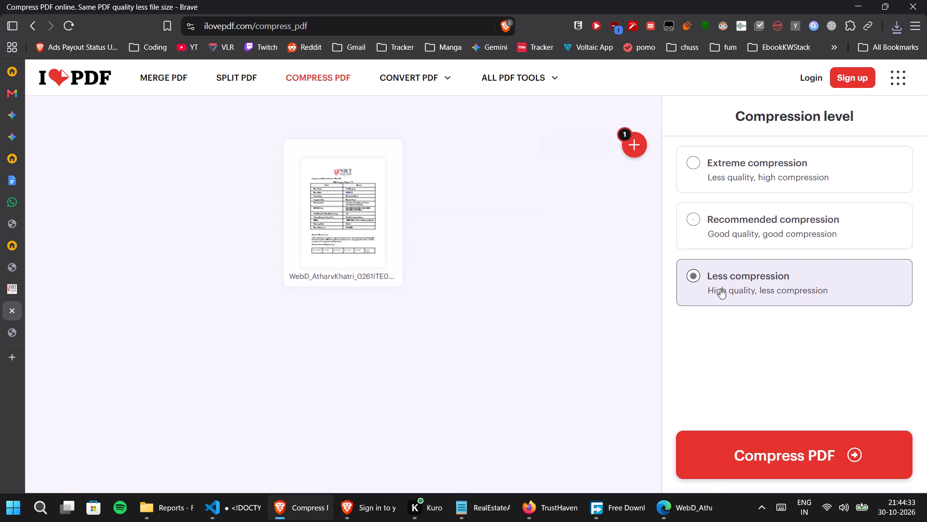
click(762, 459)
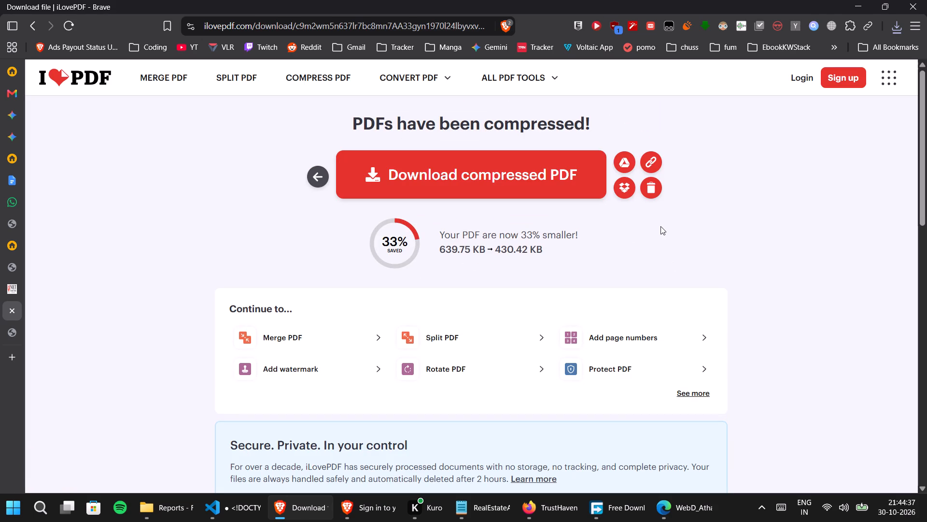
Download the new compressed PDF to the Signatures folder, deleting the earlier compressed copy and reusing its progress_report_1final2_compressed file name.
click(548, 178)
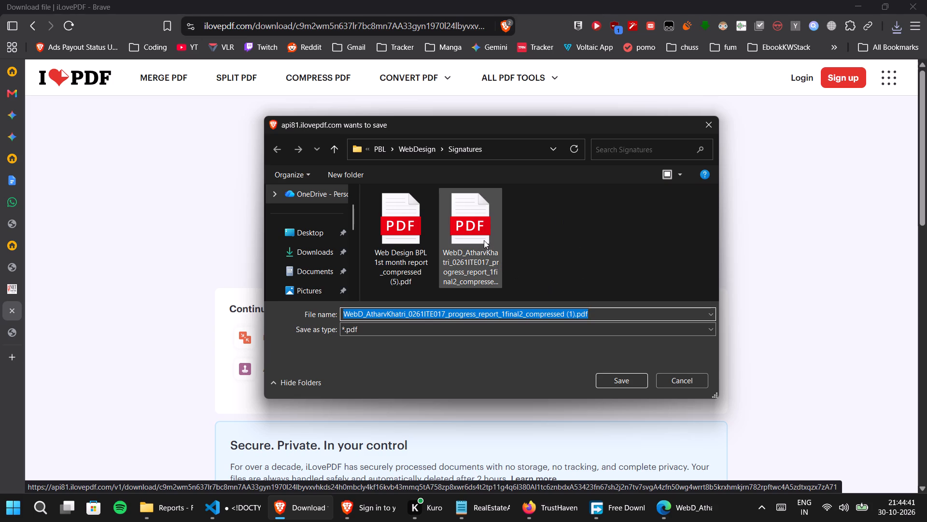
click(481, 231)
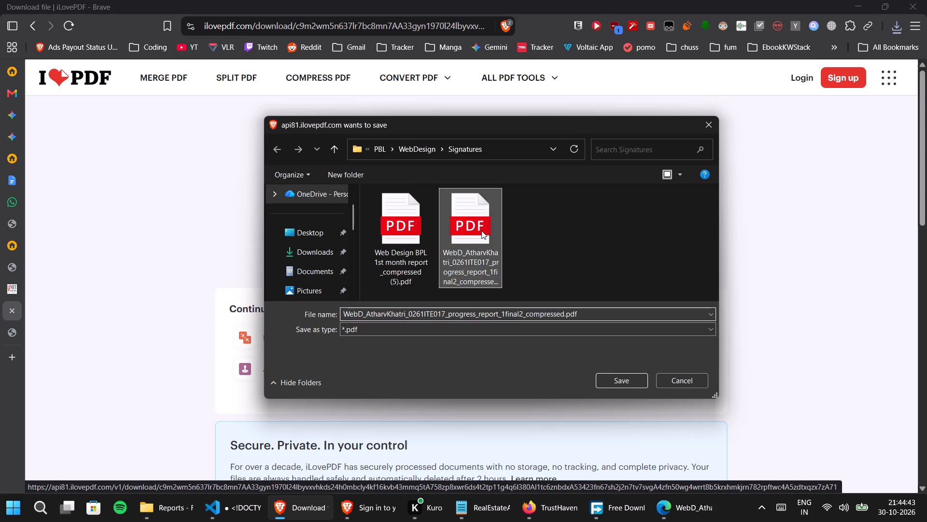
key(Delete)
click(518, 286)
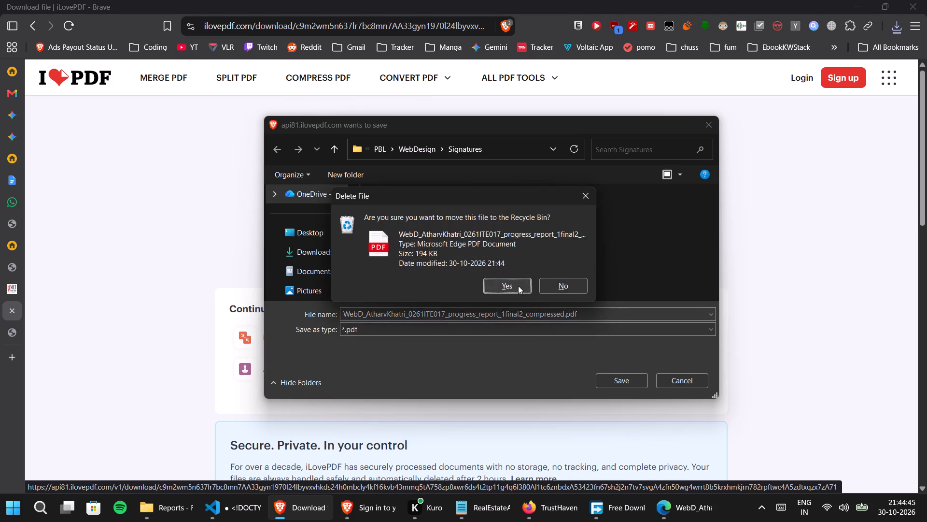
click(603, 377)
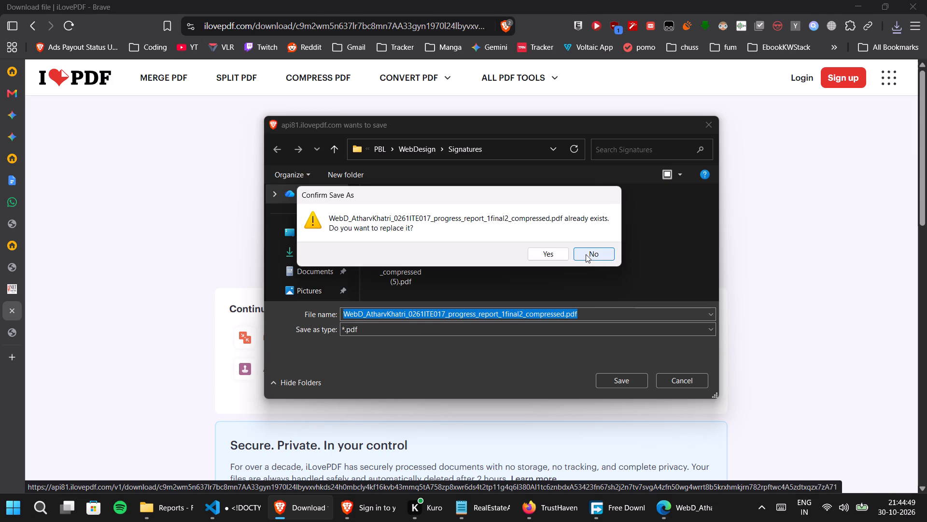
click(586, 254)
click(600, 382)
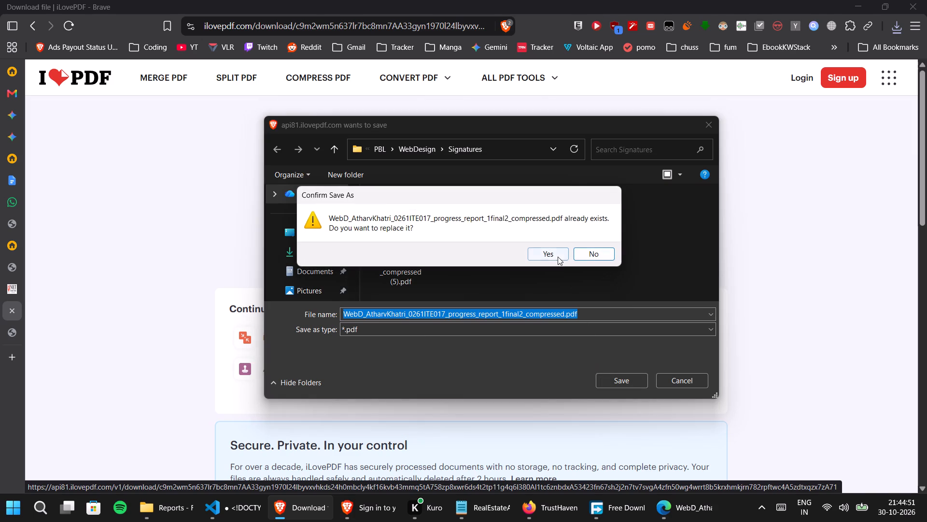
click(555, 253)
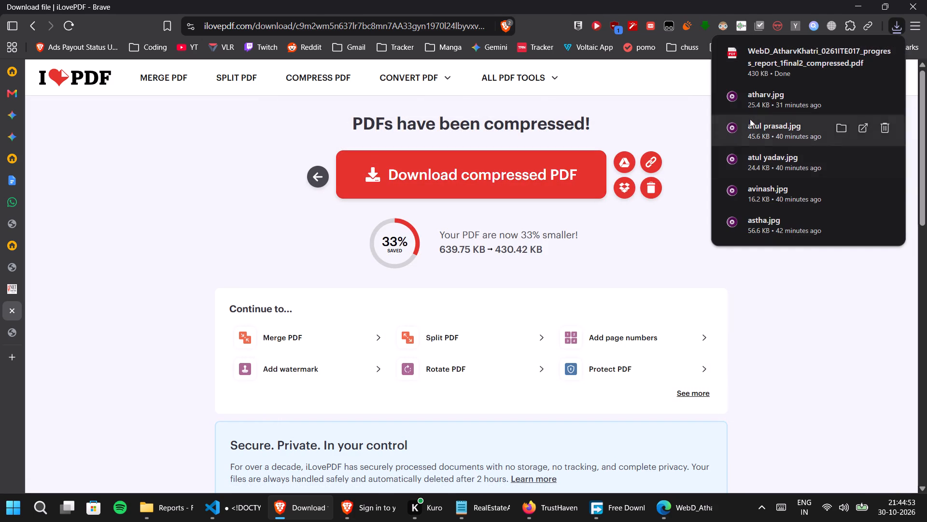
Examine the newly compressed report, checking the sharpness of the HTML code images on the last page.
click(765, 63)
scroll(410, 265, down, 20)
scroll(410, 265, down, 11)
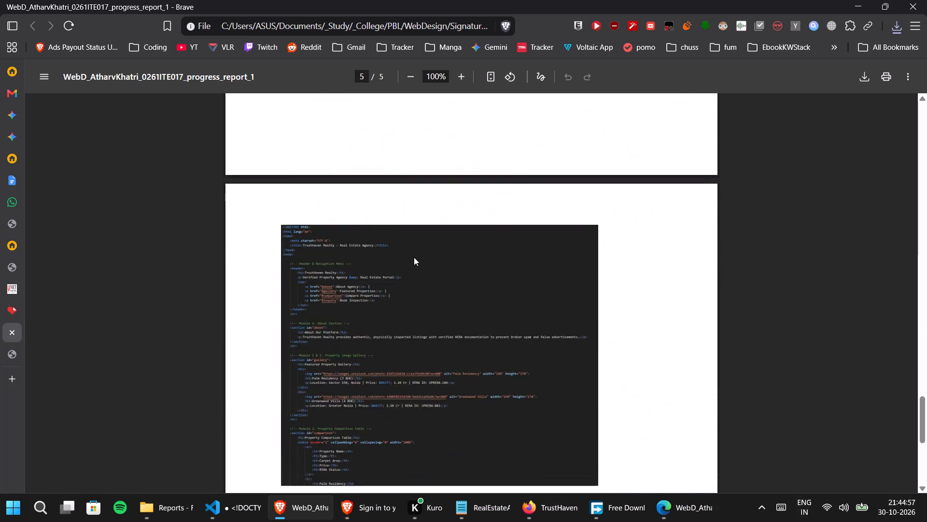
scroll(414, 257, down, 2)
ctrl+scroll(391, 229, up, 2)
scroll(391, 229, up, 3)
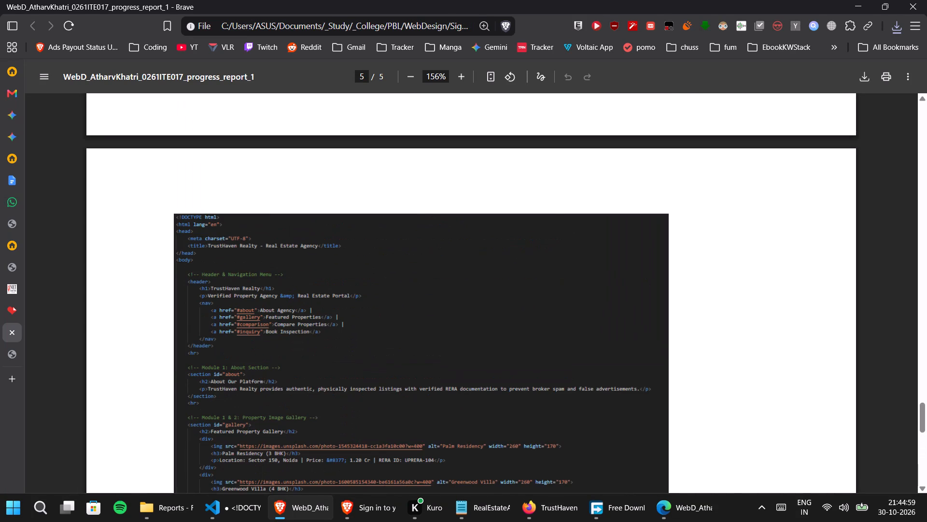
scroll(391, 229, down, 11)
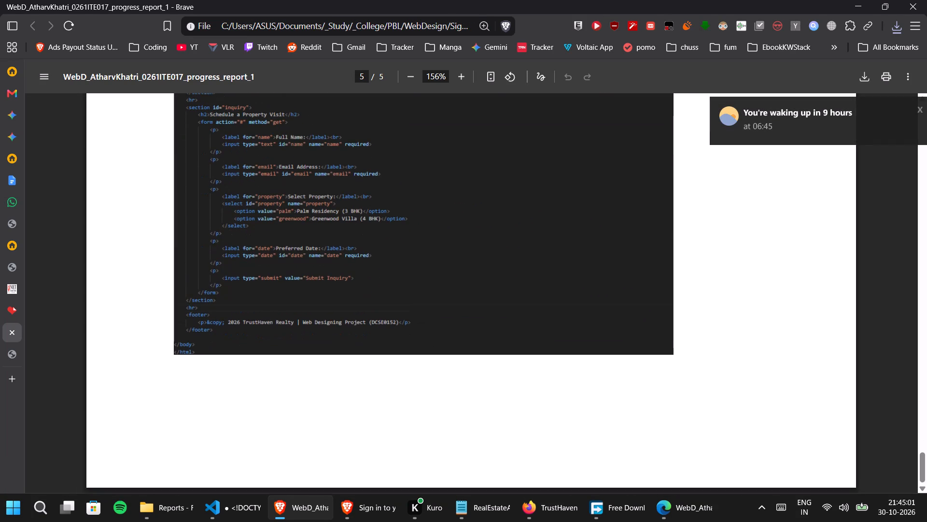
ctrl+scroll(391, 229, down, 7)
ctrl+scroll(391, 229, up, 2)
scroll(391, 229, up, 2)
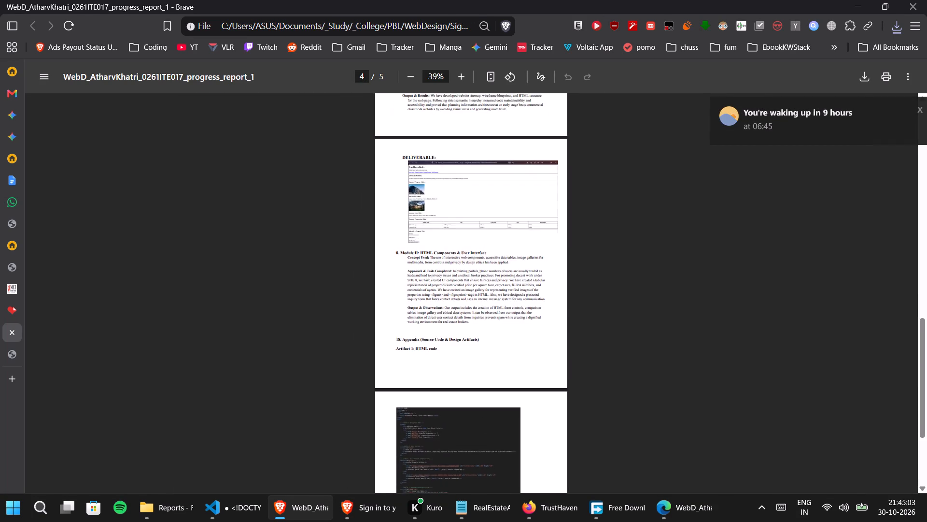
Skim all pages of the newly compressed report, from the signatures table to the HTML code images, and close the document.
scroll(391, 229, up, 18)
scroll(391, 229, down, 10)
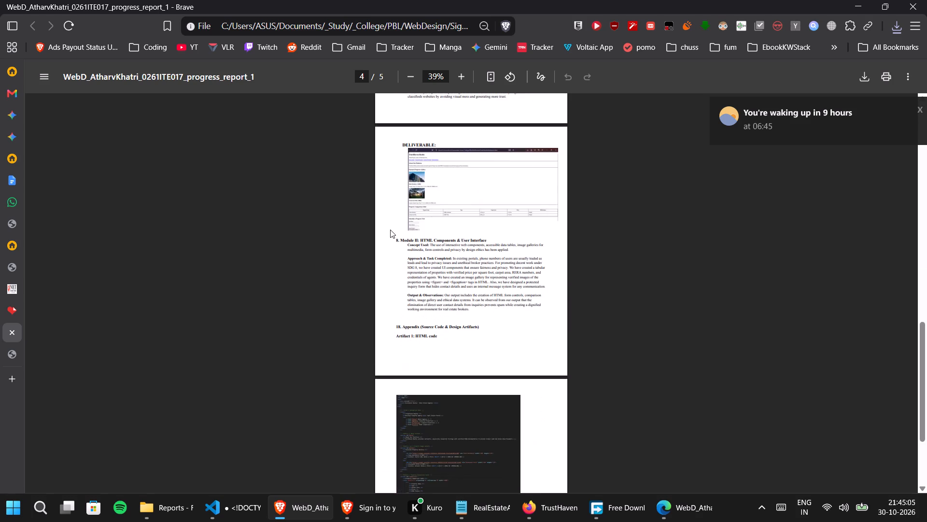
scroll(390, 230, down, 5)
scroll(390, 230, up, 10)
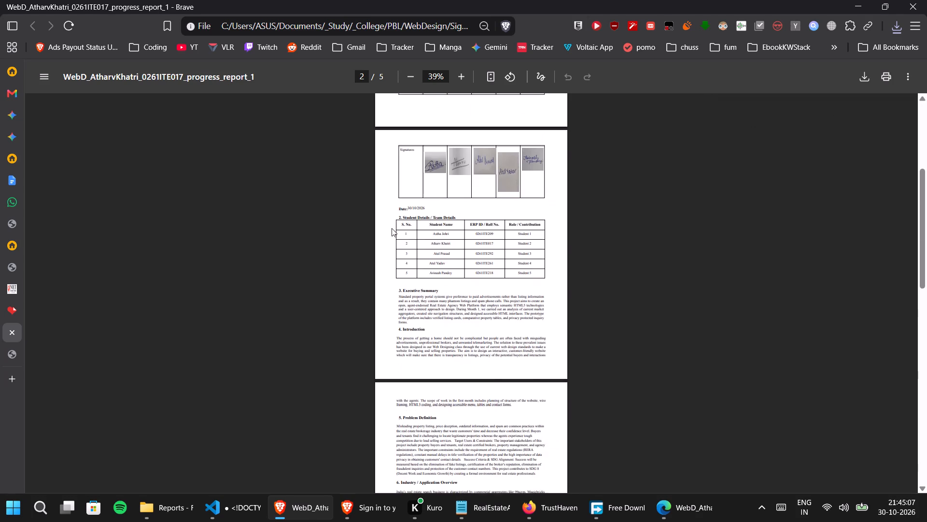
scroll(392, 228, up, 11)
scroll(374, 213, down, 16)
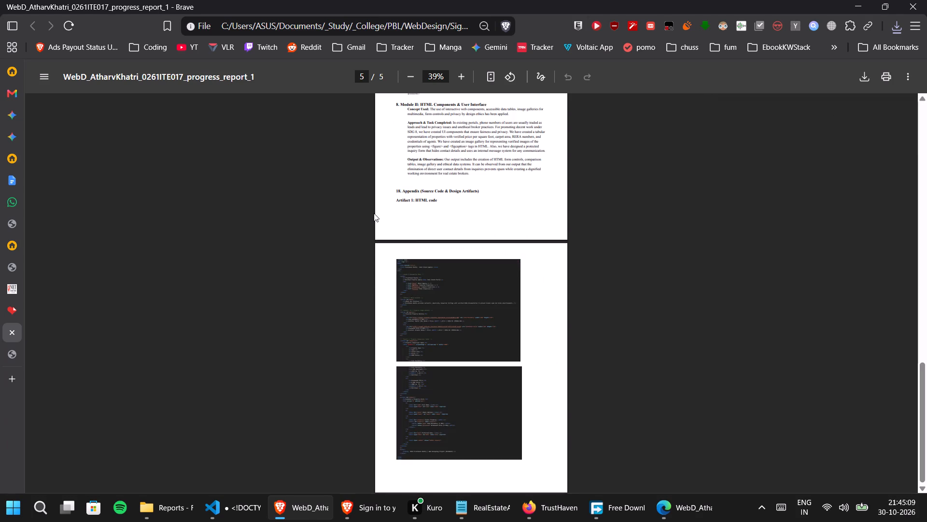
scroll(374, 213, up, 17)
key(ctrl+w)
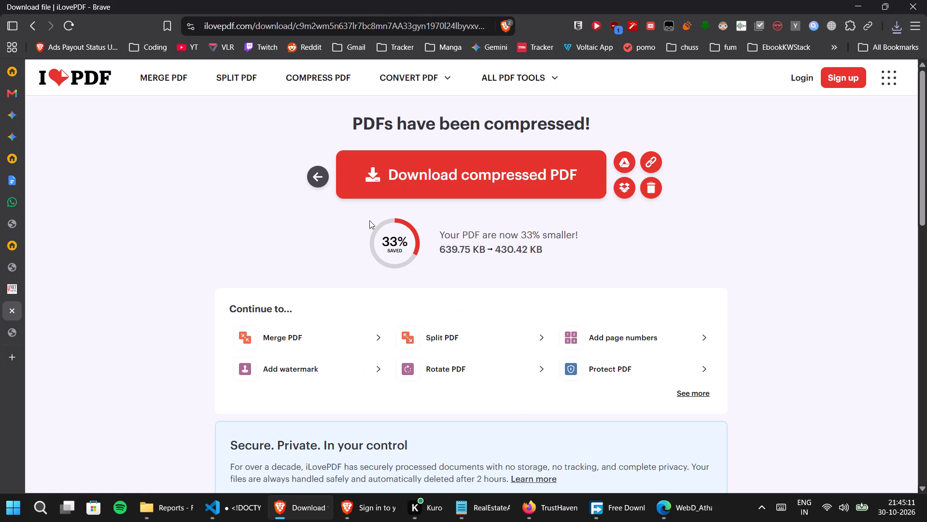
Add the progress_report_1final2_compressed PDF from the Signatures folder to the Web Designing capstone submission on the course site and save the changes.
click(10, 289)
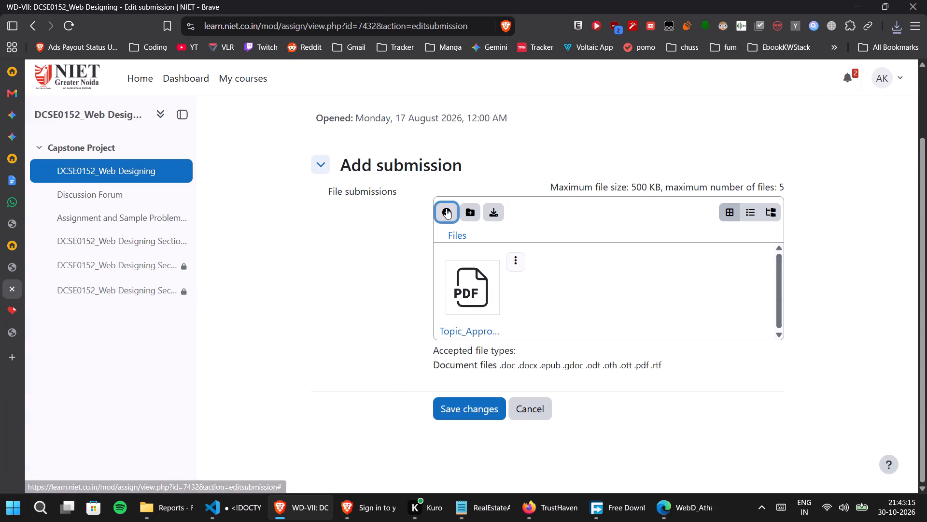
click(446, 208)
click(413, 239)
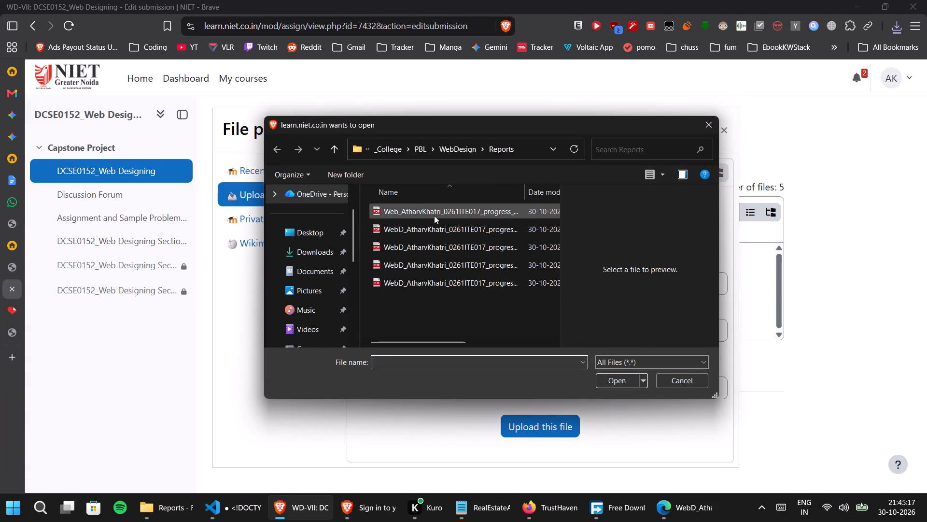
click(456, 147)
double_click(393, 277)
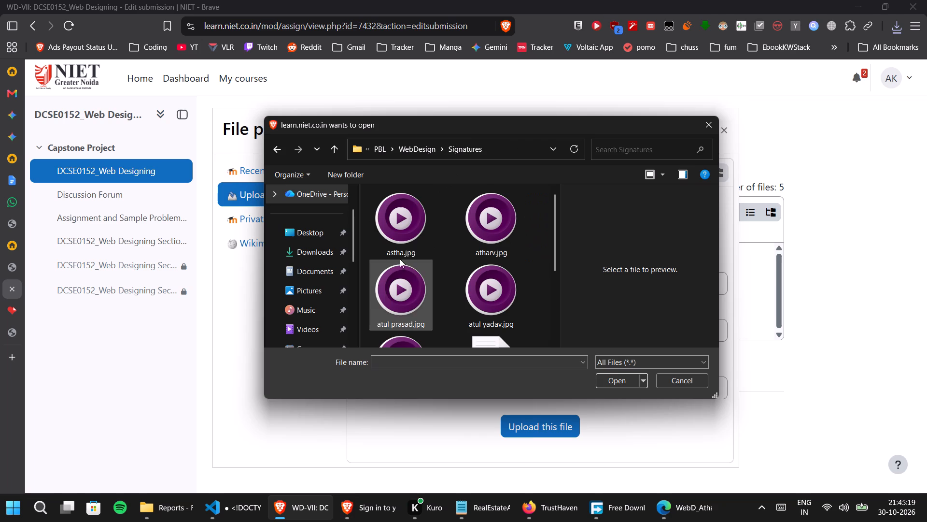
scroll(426, 223, up, 4)
scroll(426, 223, down, 7)
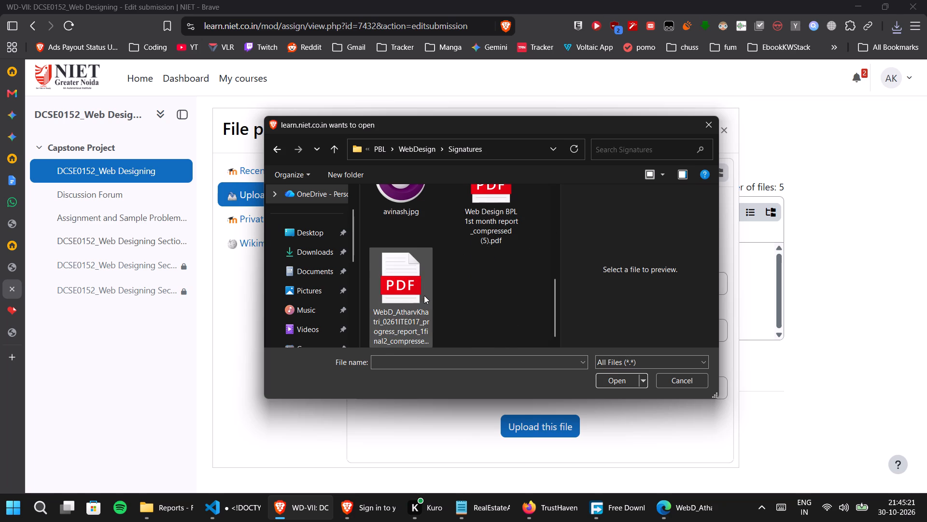
double_click(421, 299)
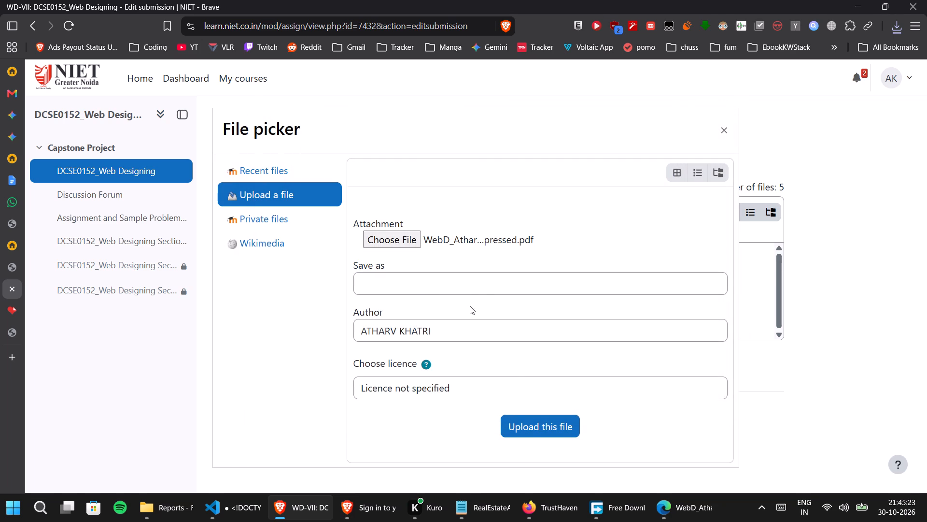
click(528, 430)
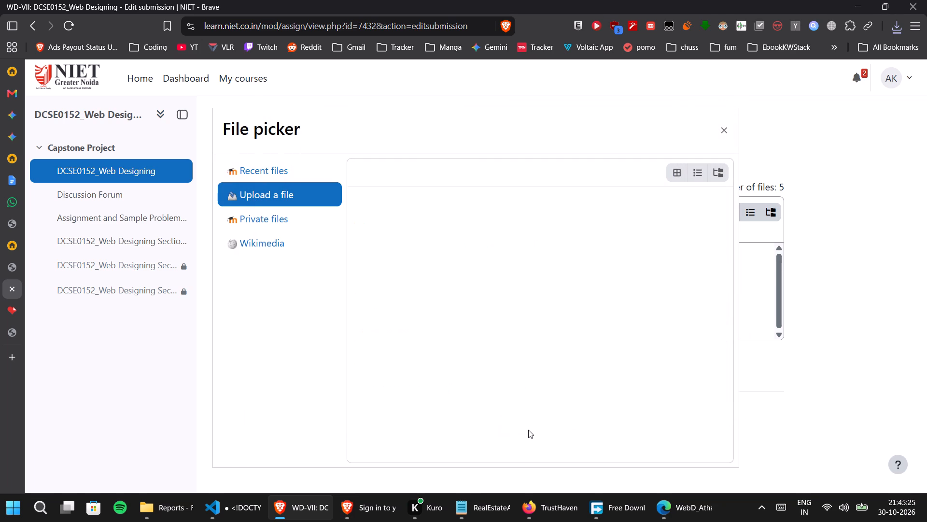
click(464, 406)
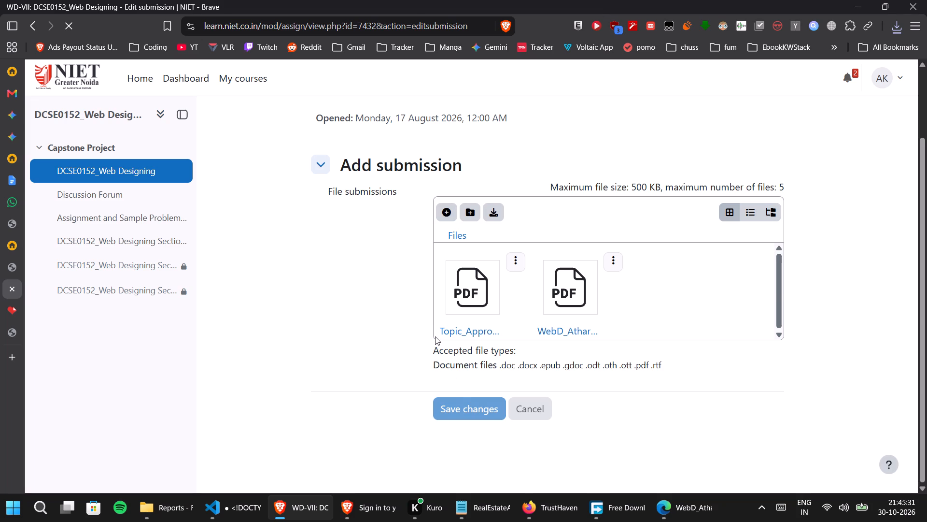
scroll(407, 300, down, 3)
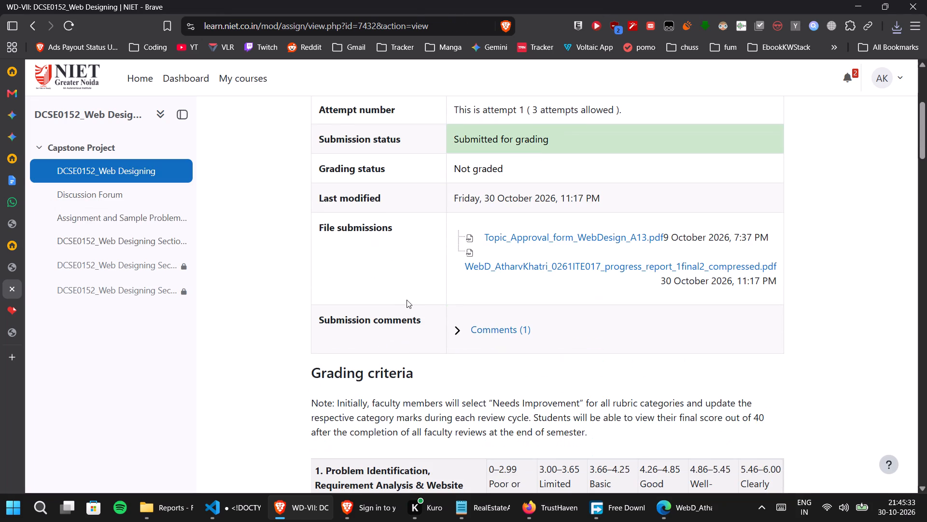